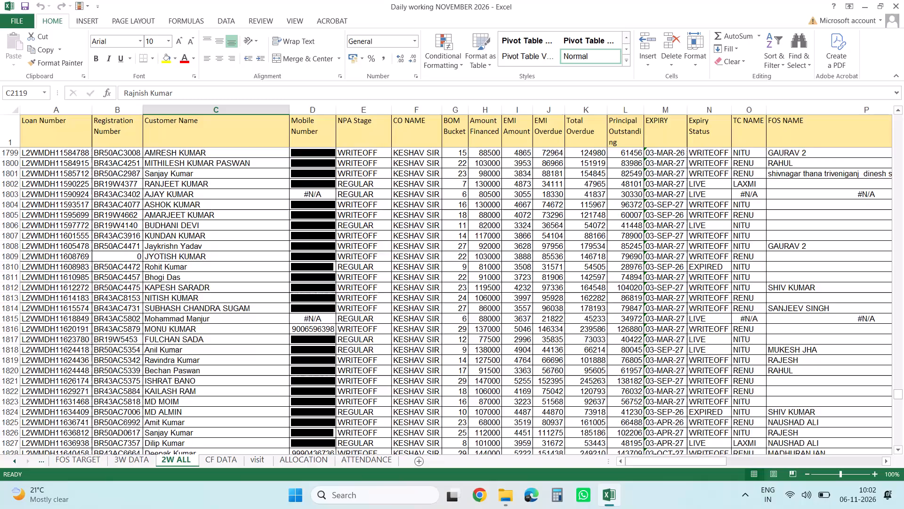
Turn on filters for the header row of the 2W ALL sheet.
{"action": "key", "text": "ctrl+shift+l"}
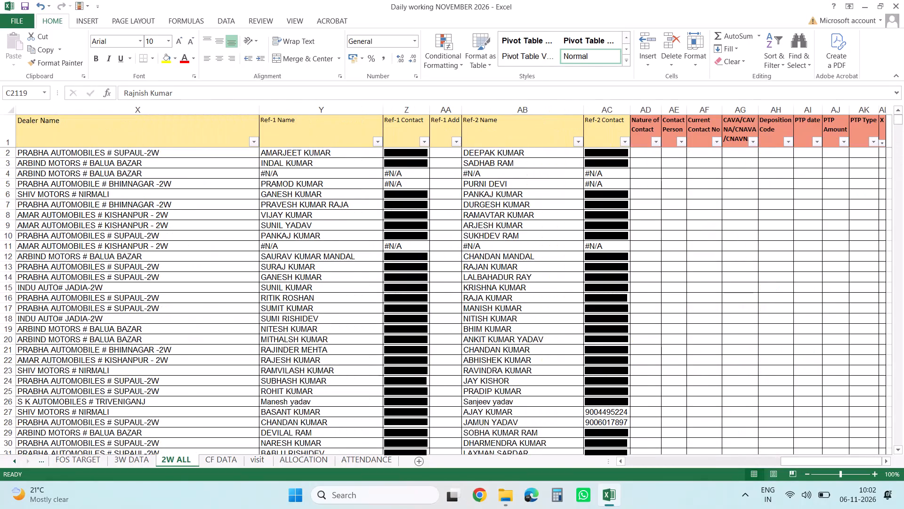
Dismiss the Microsoft PC Manager pop-up promoting the Circle to Act screenshot tool.
{"action": "scroll", "coordinate": [174, 268], "scroll_direction": "right", "scroll_amount": 16}
{"action": "scroll", "coordinate": [174, 268], "scroll_direction": "right", "scroll_amount": 10}
{"action": "scroll", "coordinate": [124, 224], "scroll_direction": "right", "scroll_amount": 4}
{"action": "left_click", "coordinate": [210, 205]}
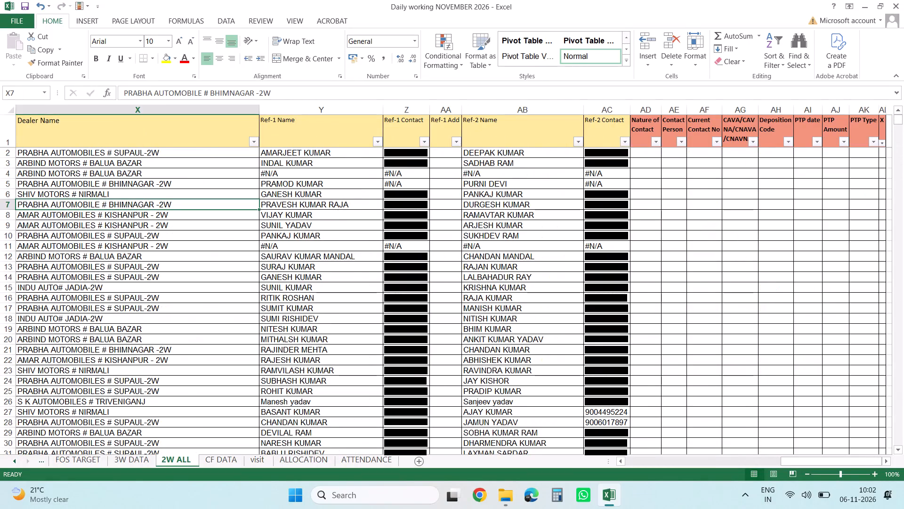
{"action": "key", "text": "ctrl+Left"}
{"action": "key", "text": "ctrl+Left"}
{"action": "key", "text": "ctrl+Left"}
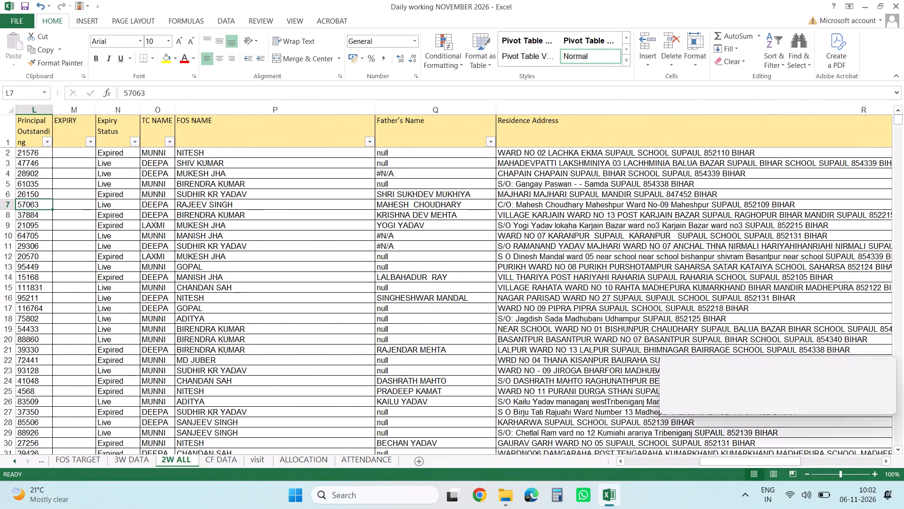
{"action": "scroll", "coordinate": [313, 223], "scroll_direction": "right", "scroll_amount": 7}
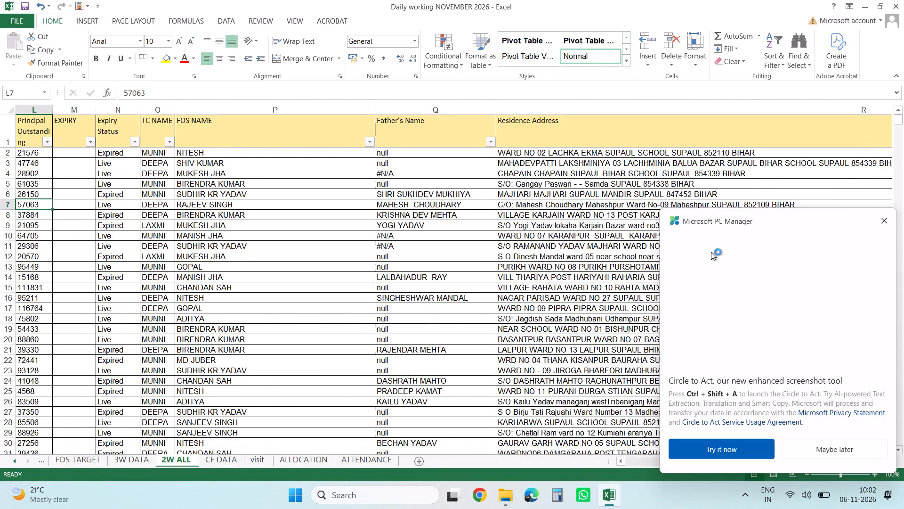
{"action": "left_click", "coordinate": [884, 224]}
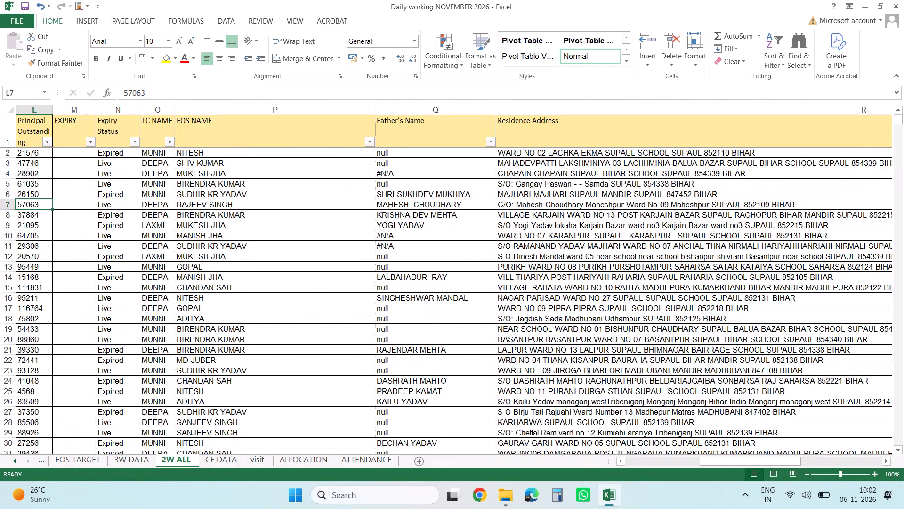
Return to the Loan Number column and search the Registration Number filter for "br50".
{"action": "scroll", "coordinate": [538, 351], "scroll_direction": "right", "scroll_amount": 10}
{"action": "left_click", "coordinate": [185, 290]}
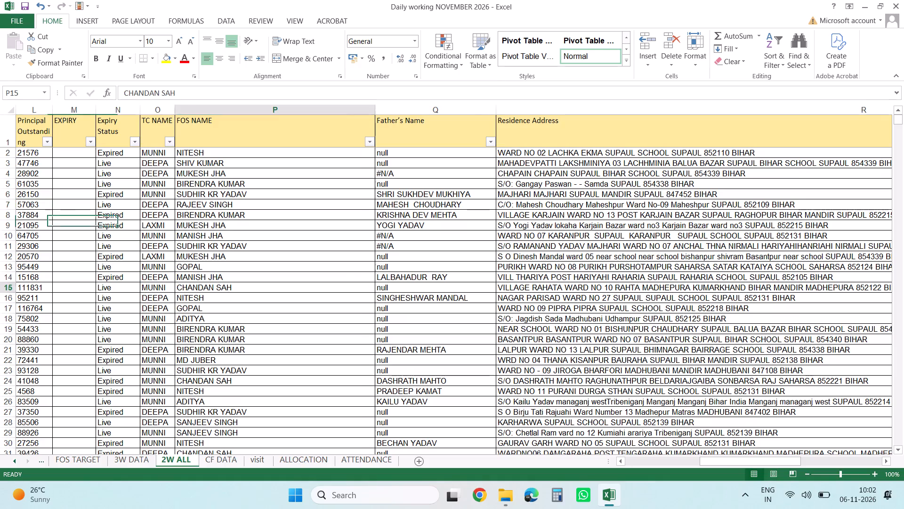
{"action": "key", "text": "Left"}
{"action": "key", "text": "Left"}
{"action": "key", "text": "Left"}
{"action": "key", "text": "Left"}
{"action": "key", "text": "Left"}
{"action": "key", "text": "Left"}
{"action": "key", "text": "Left"}
{"action": "key", "text": "Left"}
{"action": "key", "text": "Left"}
{"action": "key", "text": "Left"}
{"action": "key", "text": "Left"}
{"action": "key", "text": "Left"}
{"action": "key", "text": "Left"}
{"action": "key", "text": "Left"}
{"action": "key", "text": "Left"}
{"action": "key", "text": "Left"}
{"action": "key", "text": "Left"}
{"action": "key", "text": "Left"}
{"action": "key", "text": "Left"}
{"action": "key", "text": "Left"}
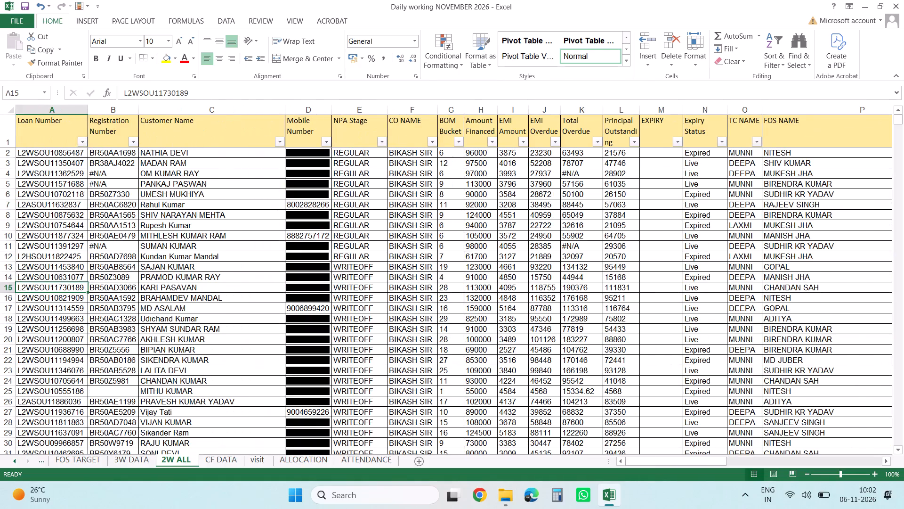
{"action": "left_click", "coordinate": [132, 146]}
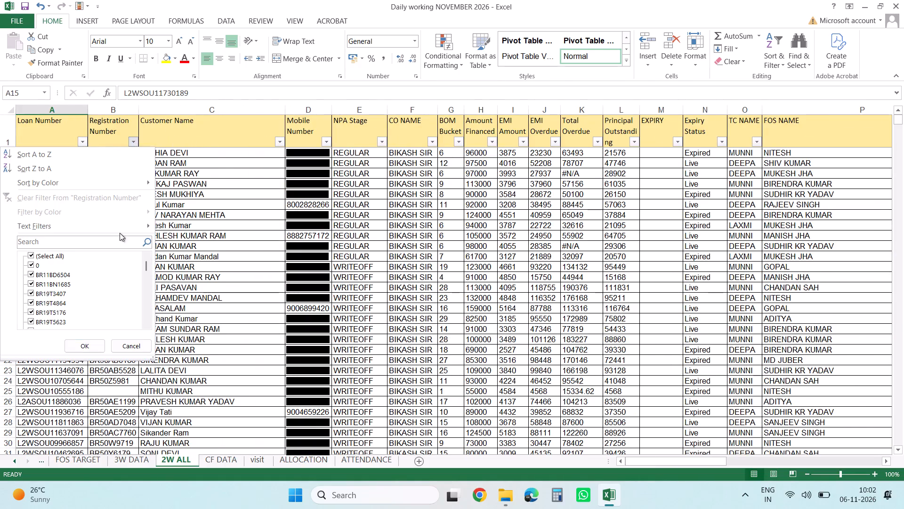
{"action": "left_click", "coordinate": [104, 245]}
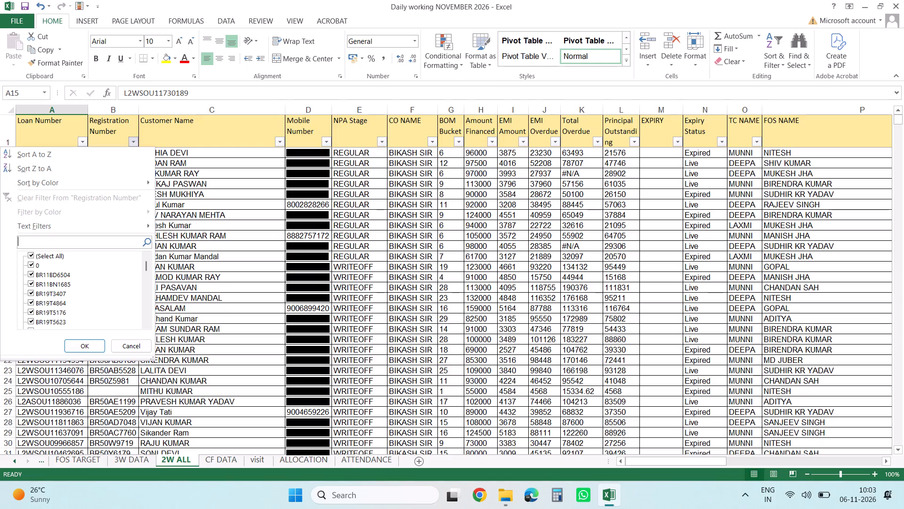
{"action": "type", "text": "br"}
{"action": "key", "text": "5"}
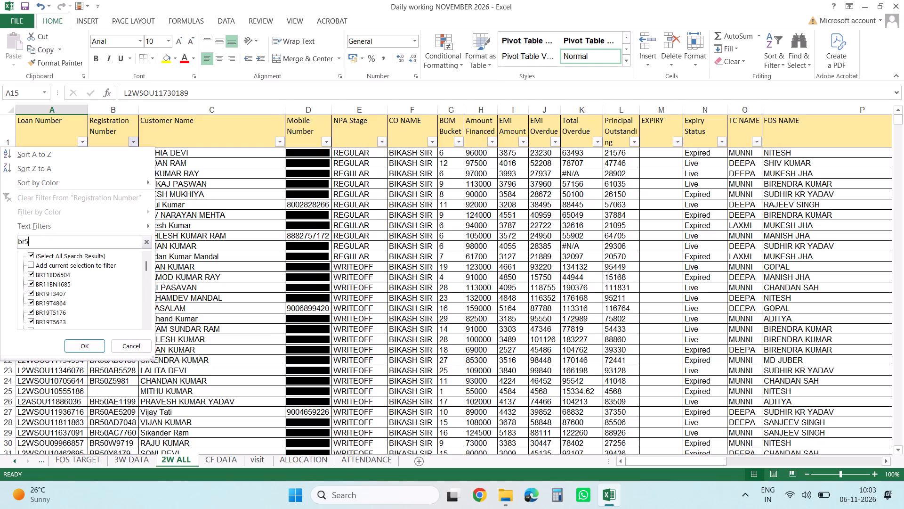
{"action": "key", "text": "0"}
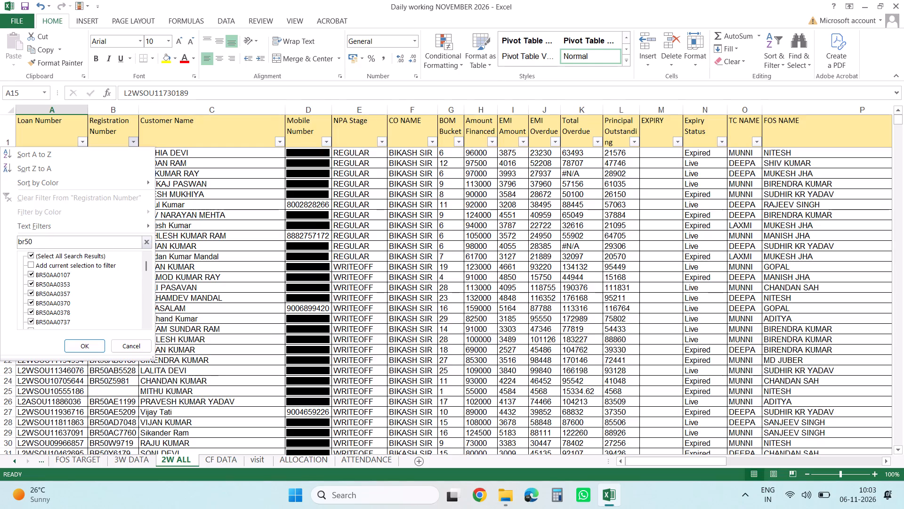
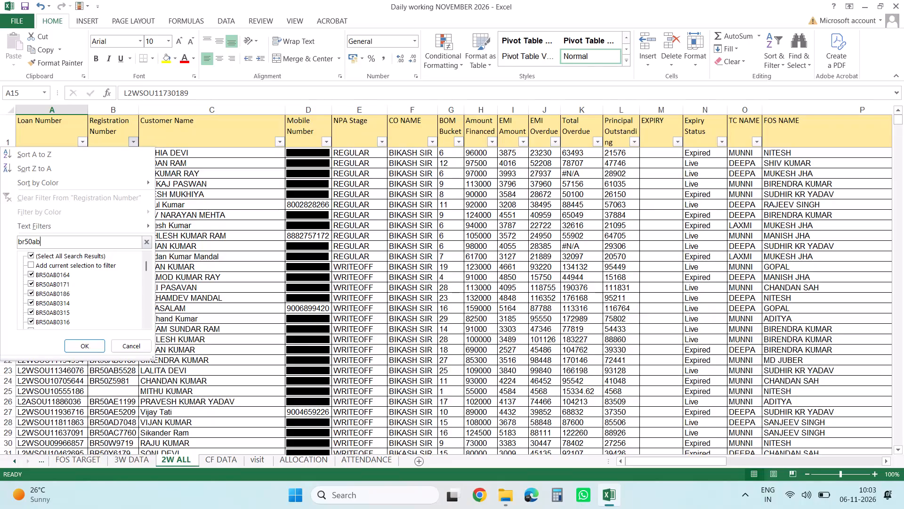
Narrow the Registration Number filter search by appending 9458 to the entered prefix, and close the filter without applying it.
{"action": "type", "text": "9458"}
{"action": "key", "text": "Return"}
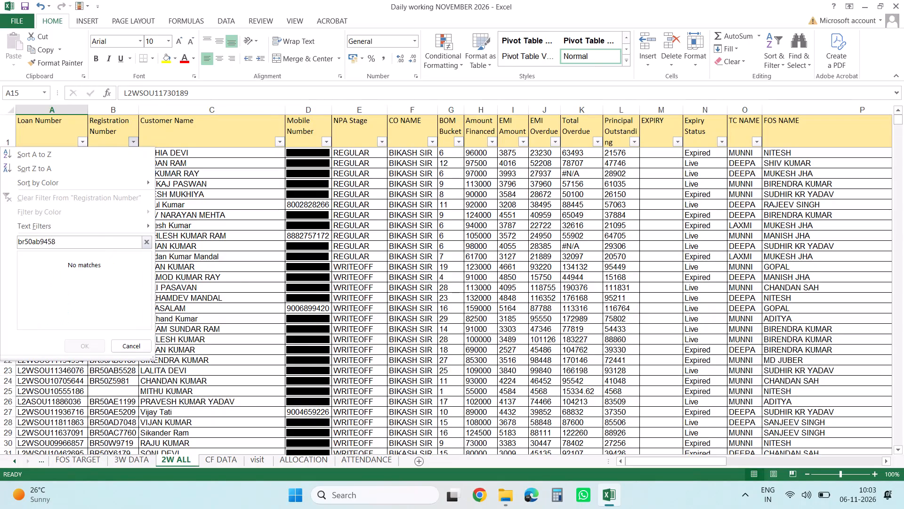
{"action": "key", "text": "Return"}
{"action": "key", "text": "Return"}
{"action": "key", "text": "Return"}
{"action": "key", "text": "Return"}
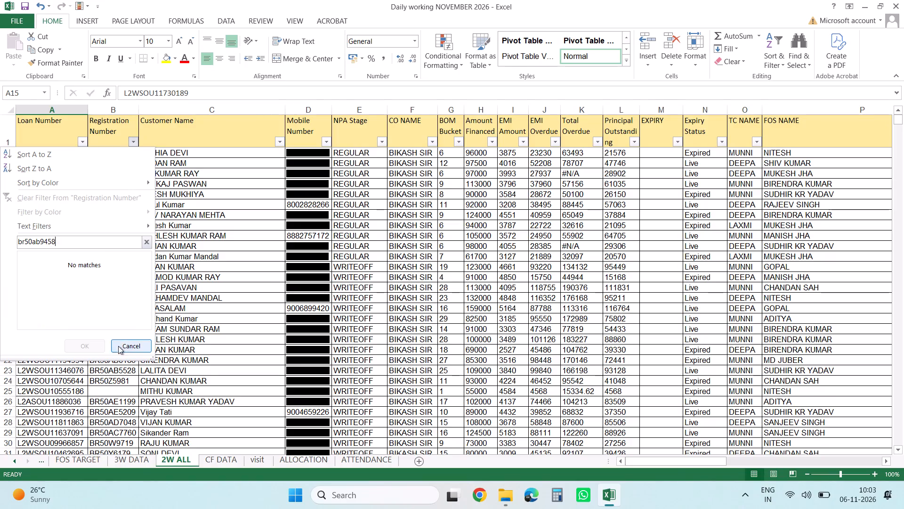
{"action": "left_click", "coordinate": [139, 348]}
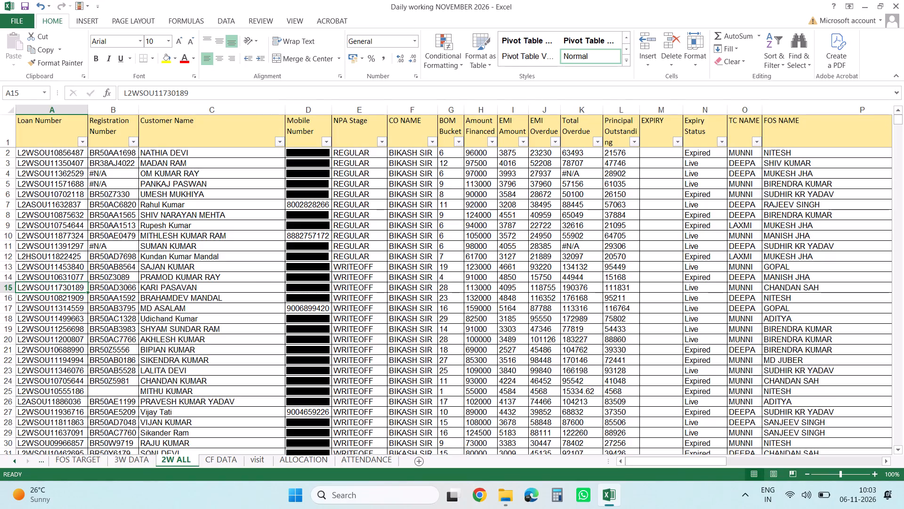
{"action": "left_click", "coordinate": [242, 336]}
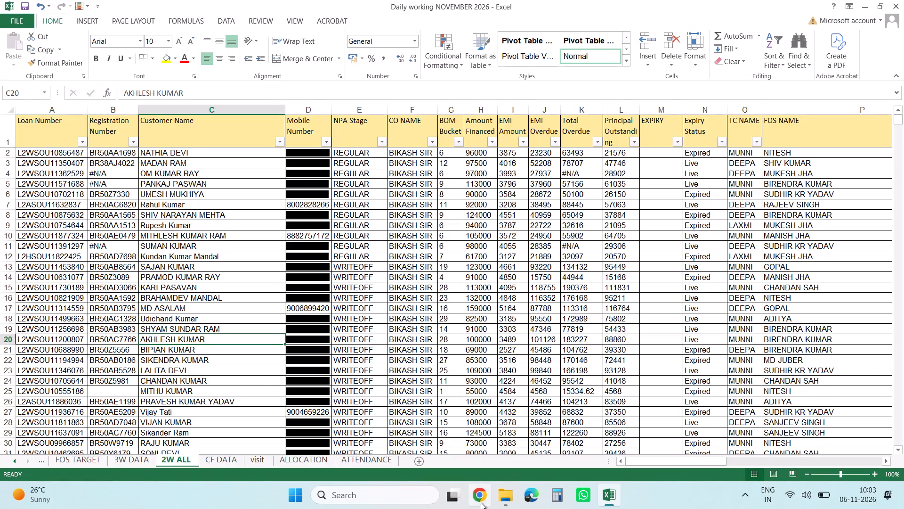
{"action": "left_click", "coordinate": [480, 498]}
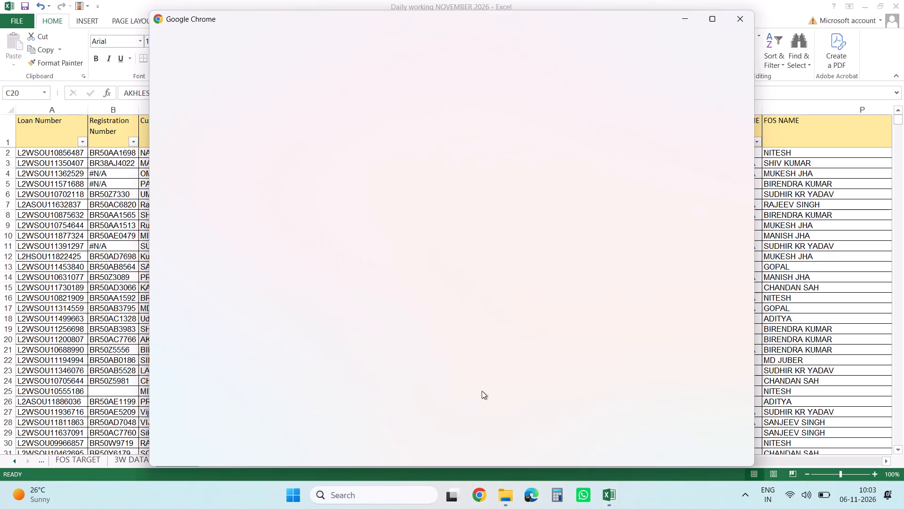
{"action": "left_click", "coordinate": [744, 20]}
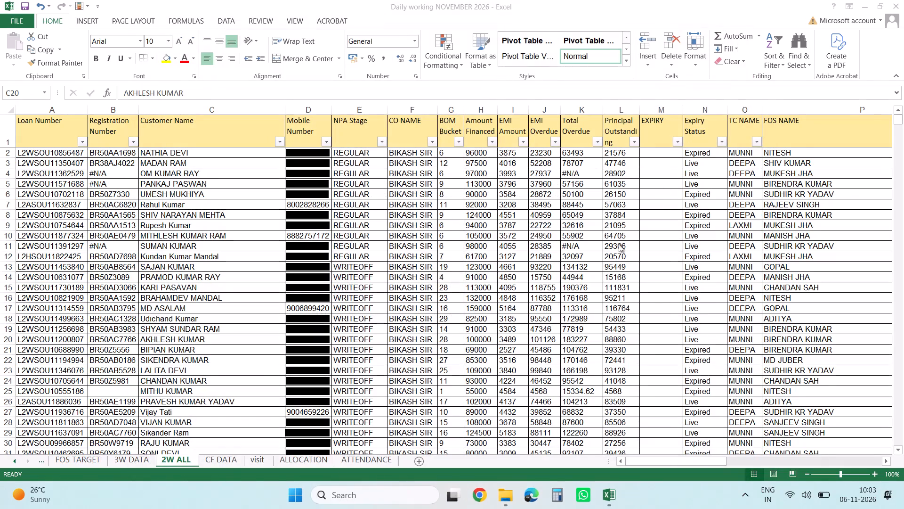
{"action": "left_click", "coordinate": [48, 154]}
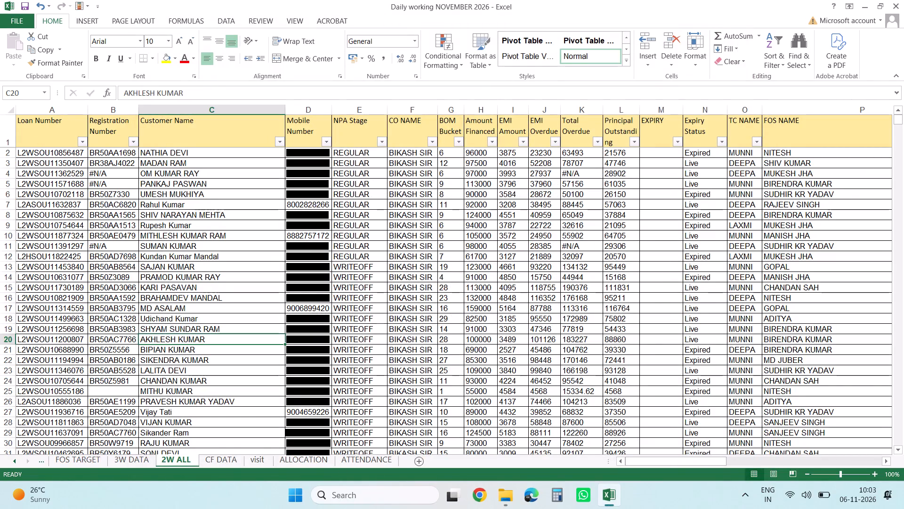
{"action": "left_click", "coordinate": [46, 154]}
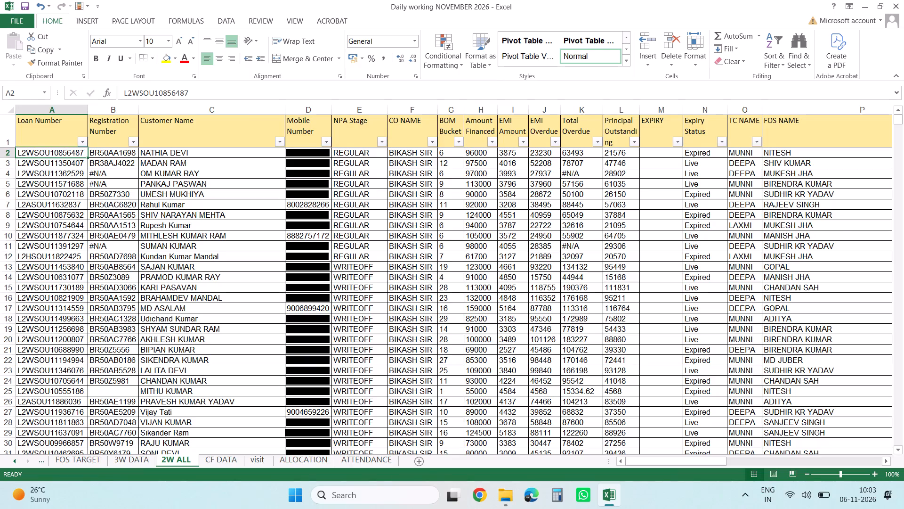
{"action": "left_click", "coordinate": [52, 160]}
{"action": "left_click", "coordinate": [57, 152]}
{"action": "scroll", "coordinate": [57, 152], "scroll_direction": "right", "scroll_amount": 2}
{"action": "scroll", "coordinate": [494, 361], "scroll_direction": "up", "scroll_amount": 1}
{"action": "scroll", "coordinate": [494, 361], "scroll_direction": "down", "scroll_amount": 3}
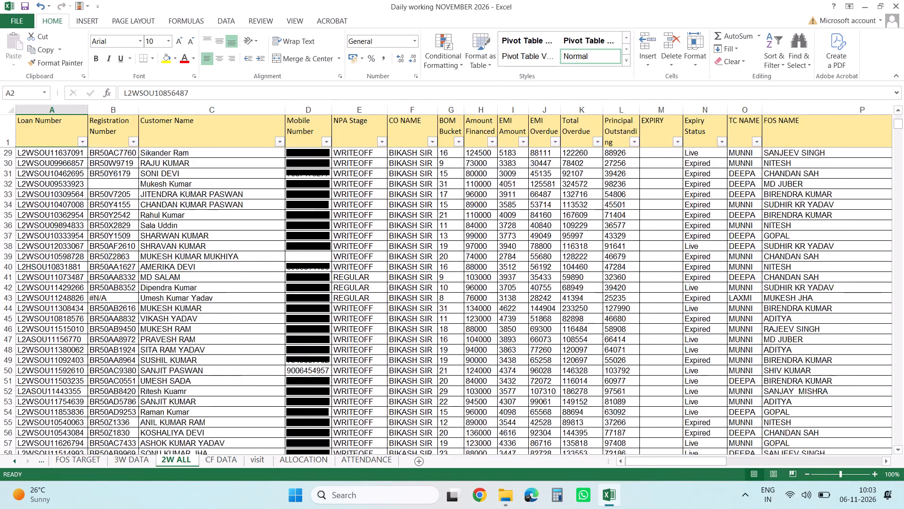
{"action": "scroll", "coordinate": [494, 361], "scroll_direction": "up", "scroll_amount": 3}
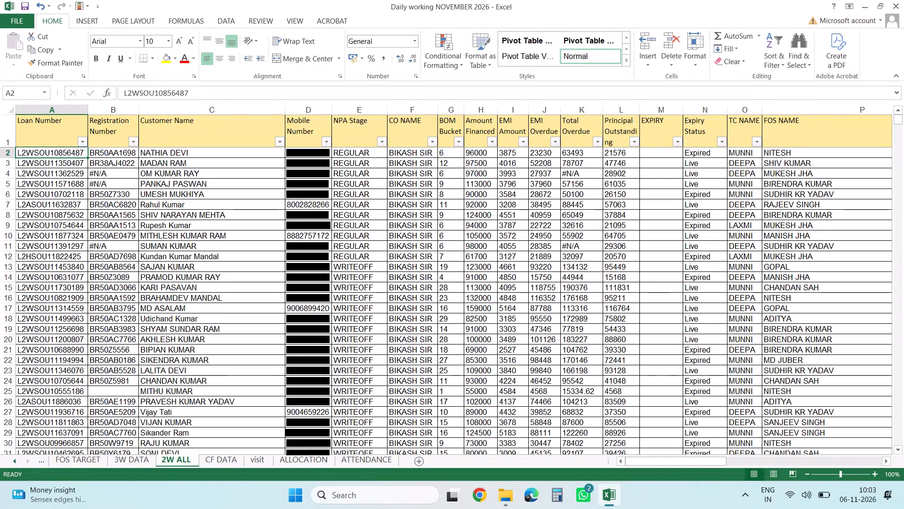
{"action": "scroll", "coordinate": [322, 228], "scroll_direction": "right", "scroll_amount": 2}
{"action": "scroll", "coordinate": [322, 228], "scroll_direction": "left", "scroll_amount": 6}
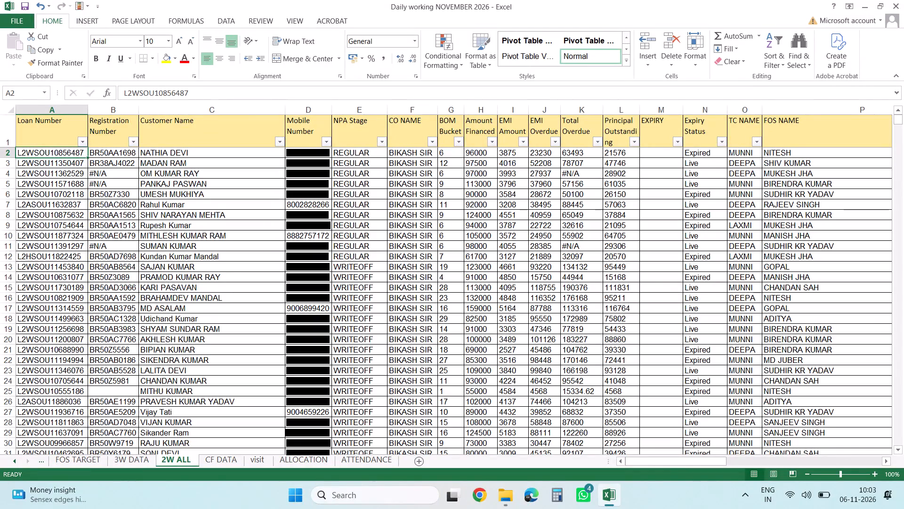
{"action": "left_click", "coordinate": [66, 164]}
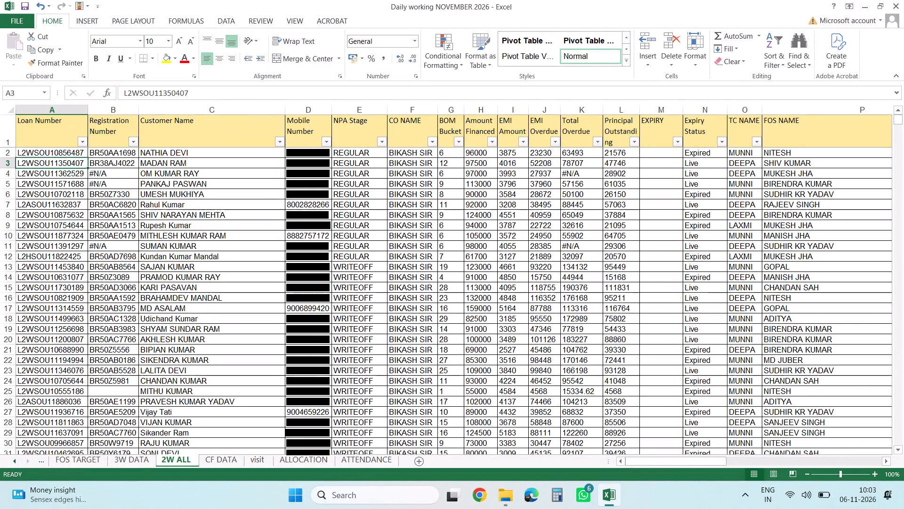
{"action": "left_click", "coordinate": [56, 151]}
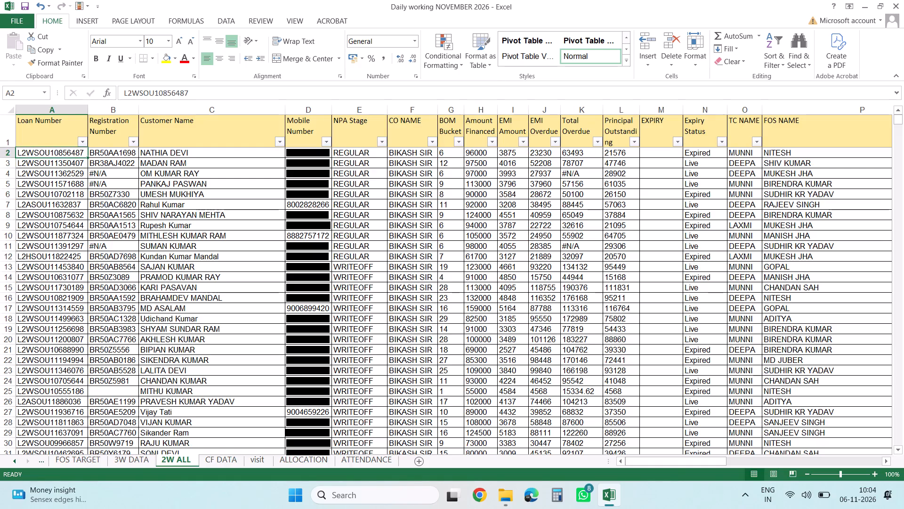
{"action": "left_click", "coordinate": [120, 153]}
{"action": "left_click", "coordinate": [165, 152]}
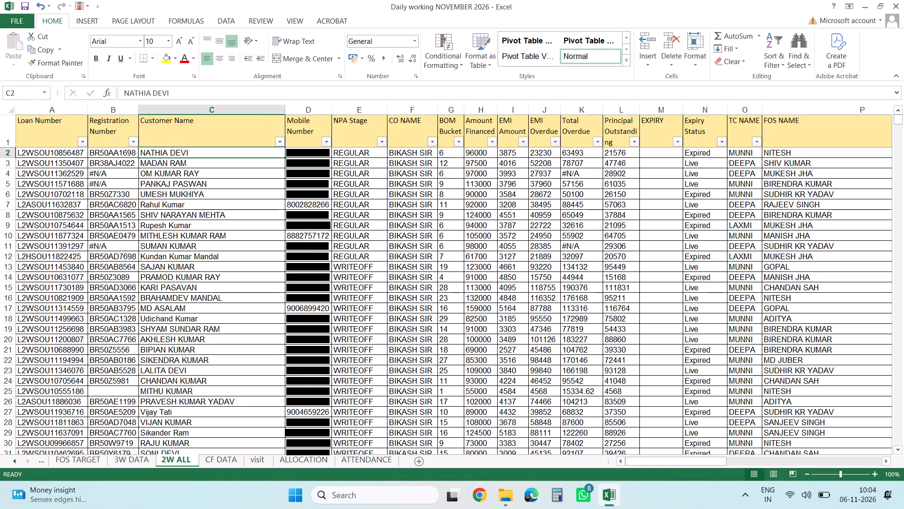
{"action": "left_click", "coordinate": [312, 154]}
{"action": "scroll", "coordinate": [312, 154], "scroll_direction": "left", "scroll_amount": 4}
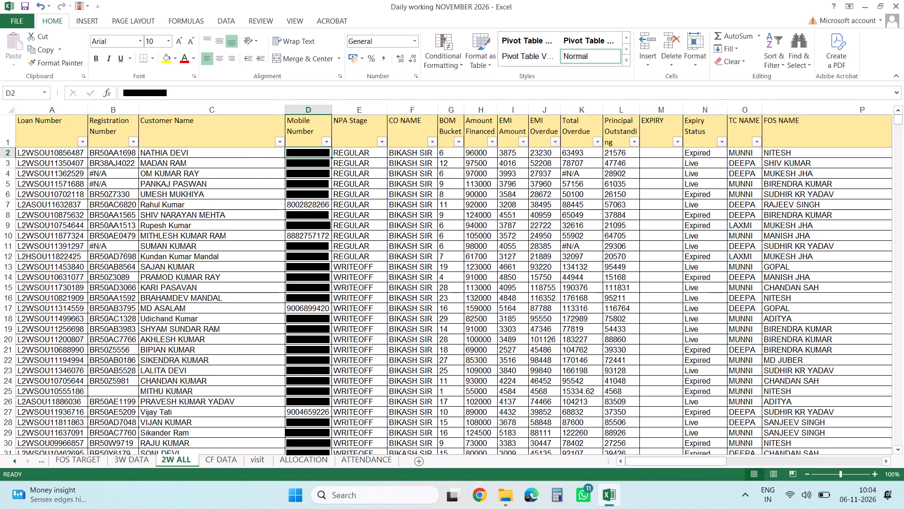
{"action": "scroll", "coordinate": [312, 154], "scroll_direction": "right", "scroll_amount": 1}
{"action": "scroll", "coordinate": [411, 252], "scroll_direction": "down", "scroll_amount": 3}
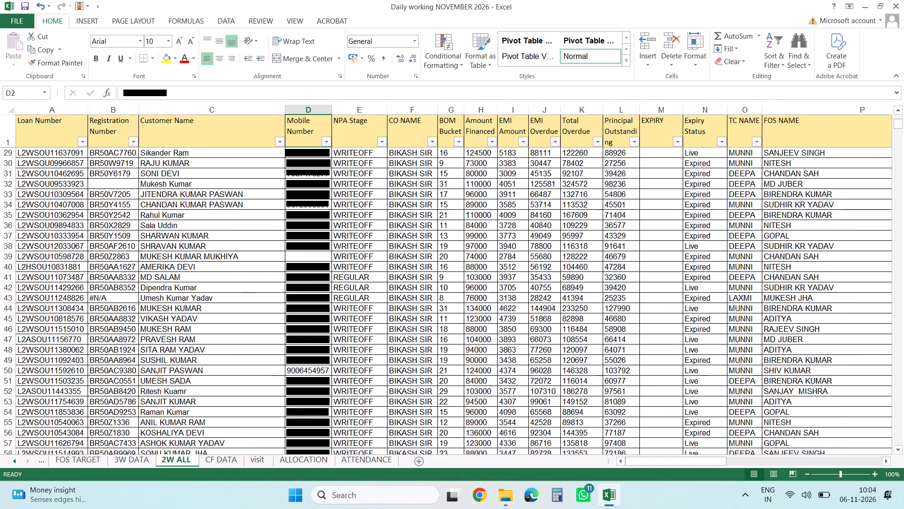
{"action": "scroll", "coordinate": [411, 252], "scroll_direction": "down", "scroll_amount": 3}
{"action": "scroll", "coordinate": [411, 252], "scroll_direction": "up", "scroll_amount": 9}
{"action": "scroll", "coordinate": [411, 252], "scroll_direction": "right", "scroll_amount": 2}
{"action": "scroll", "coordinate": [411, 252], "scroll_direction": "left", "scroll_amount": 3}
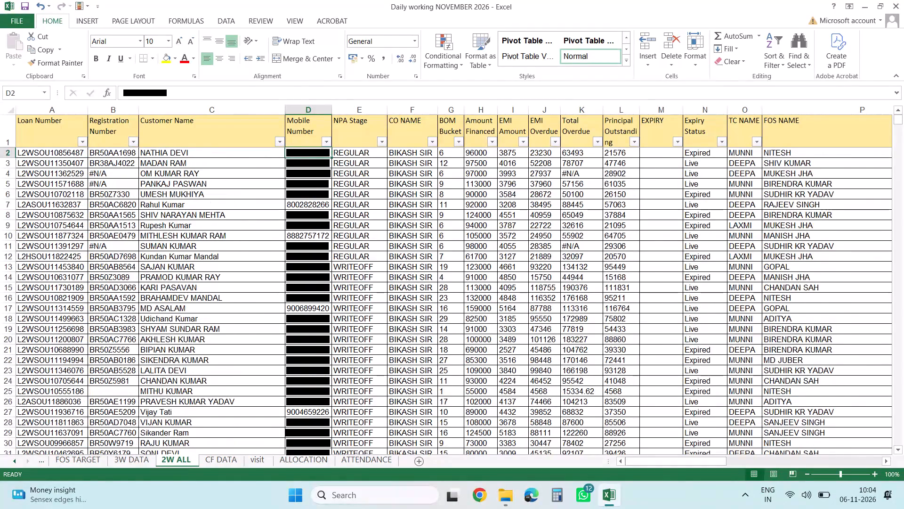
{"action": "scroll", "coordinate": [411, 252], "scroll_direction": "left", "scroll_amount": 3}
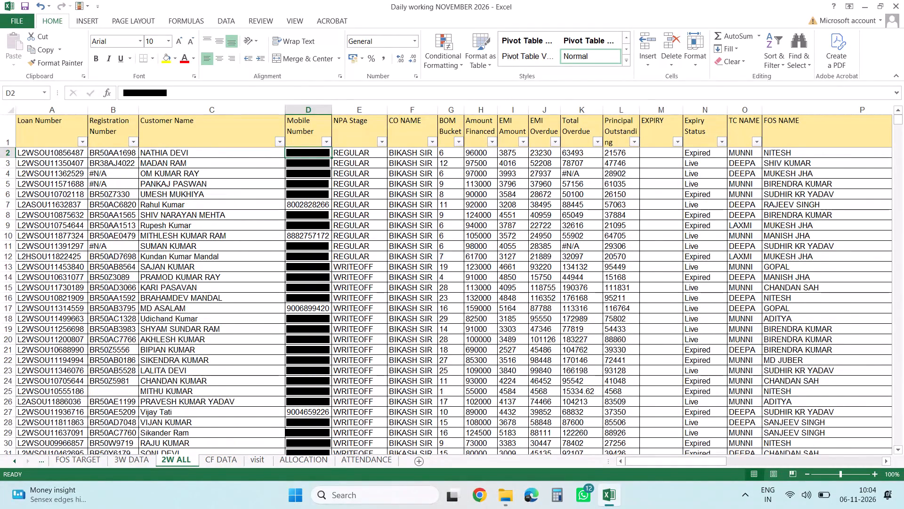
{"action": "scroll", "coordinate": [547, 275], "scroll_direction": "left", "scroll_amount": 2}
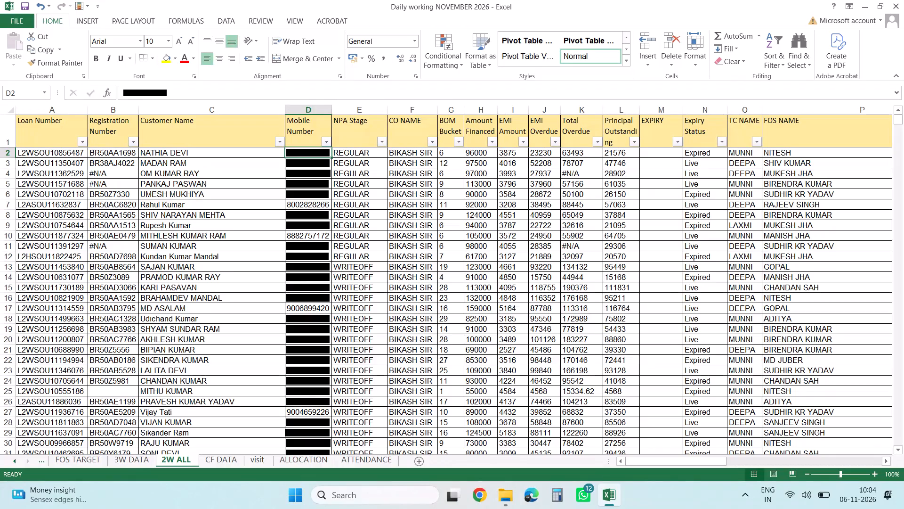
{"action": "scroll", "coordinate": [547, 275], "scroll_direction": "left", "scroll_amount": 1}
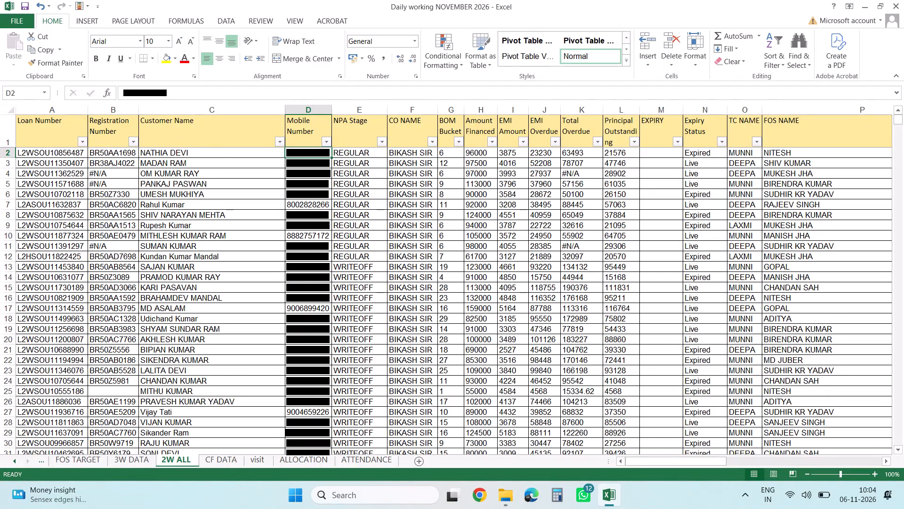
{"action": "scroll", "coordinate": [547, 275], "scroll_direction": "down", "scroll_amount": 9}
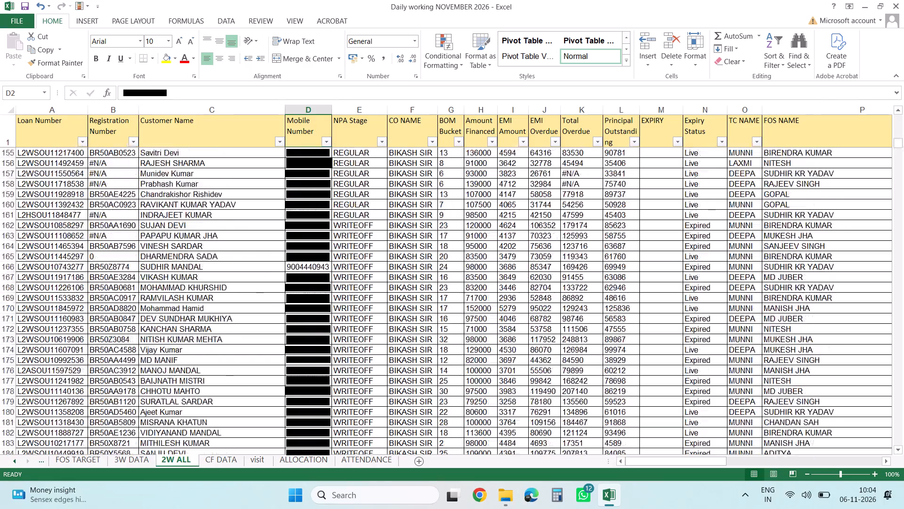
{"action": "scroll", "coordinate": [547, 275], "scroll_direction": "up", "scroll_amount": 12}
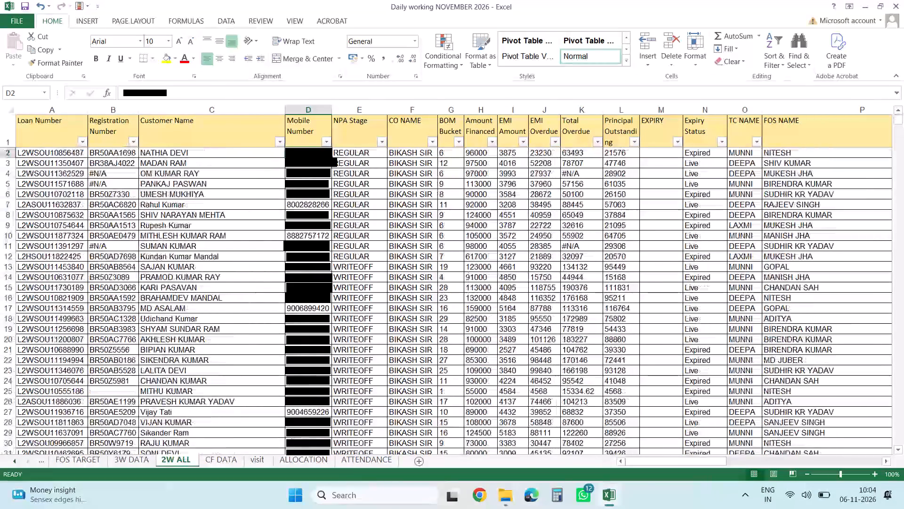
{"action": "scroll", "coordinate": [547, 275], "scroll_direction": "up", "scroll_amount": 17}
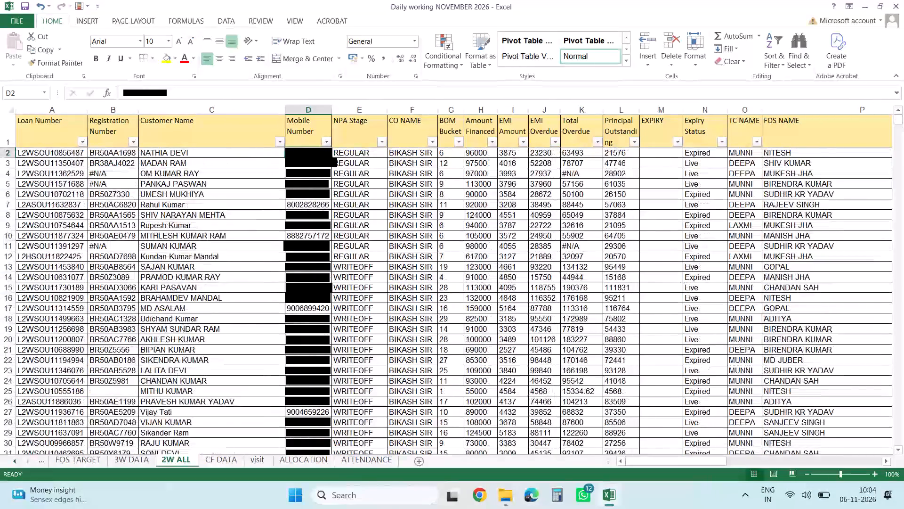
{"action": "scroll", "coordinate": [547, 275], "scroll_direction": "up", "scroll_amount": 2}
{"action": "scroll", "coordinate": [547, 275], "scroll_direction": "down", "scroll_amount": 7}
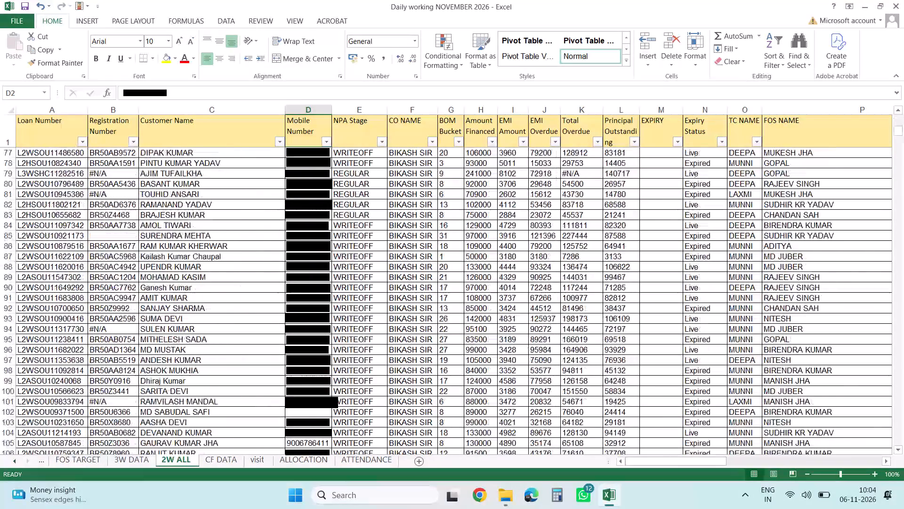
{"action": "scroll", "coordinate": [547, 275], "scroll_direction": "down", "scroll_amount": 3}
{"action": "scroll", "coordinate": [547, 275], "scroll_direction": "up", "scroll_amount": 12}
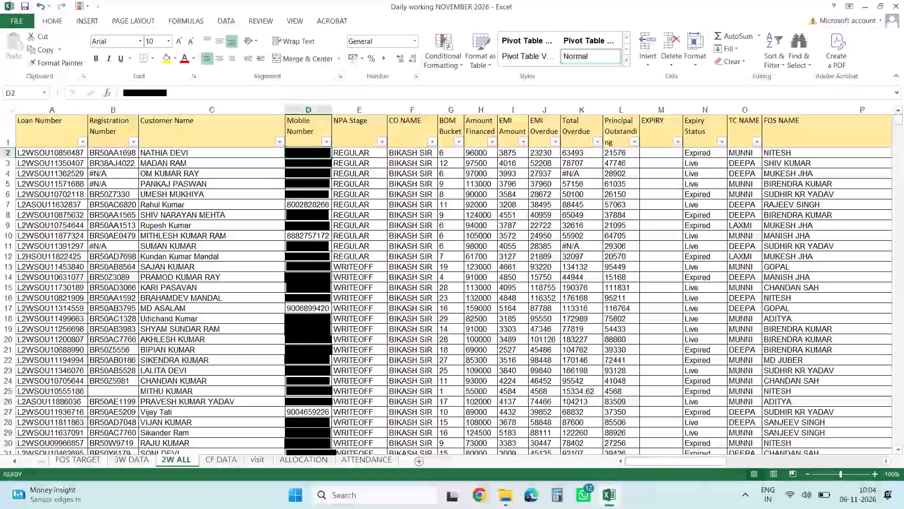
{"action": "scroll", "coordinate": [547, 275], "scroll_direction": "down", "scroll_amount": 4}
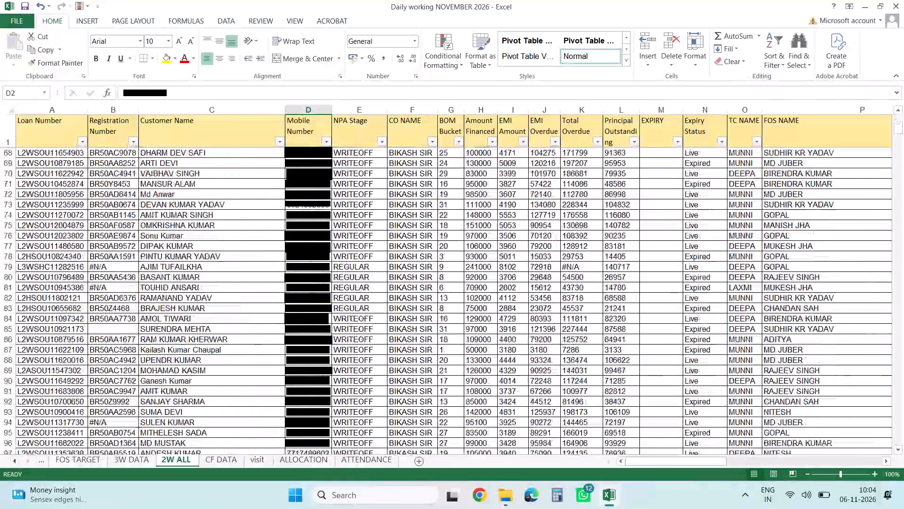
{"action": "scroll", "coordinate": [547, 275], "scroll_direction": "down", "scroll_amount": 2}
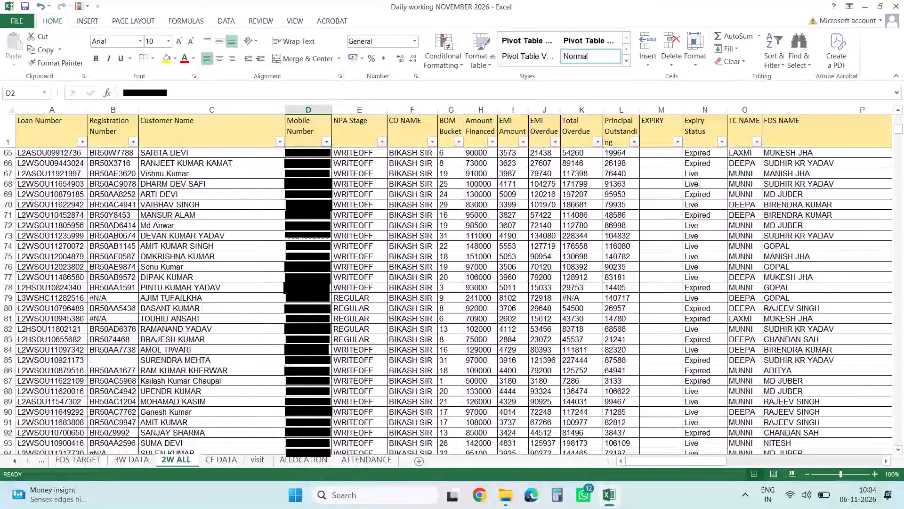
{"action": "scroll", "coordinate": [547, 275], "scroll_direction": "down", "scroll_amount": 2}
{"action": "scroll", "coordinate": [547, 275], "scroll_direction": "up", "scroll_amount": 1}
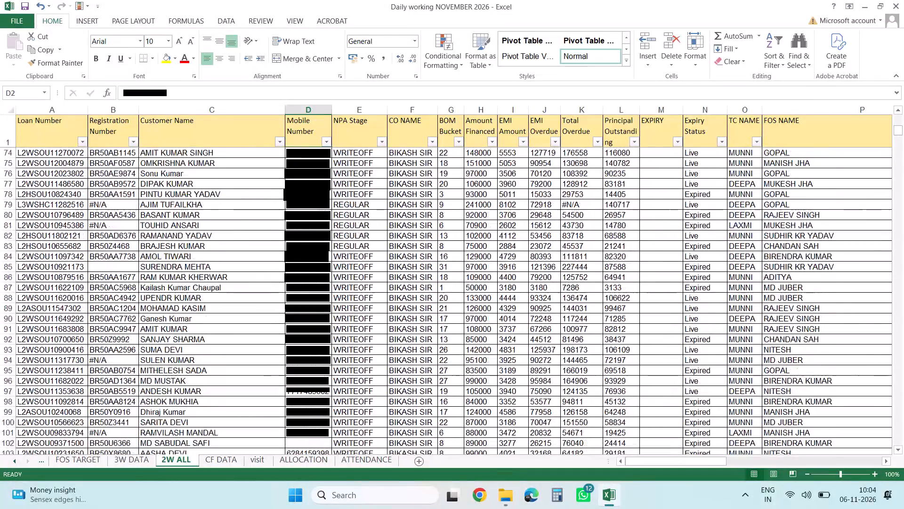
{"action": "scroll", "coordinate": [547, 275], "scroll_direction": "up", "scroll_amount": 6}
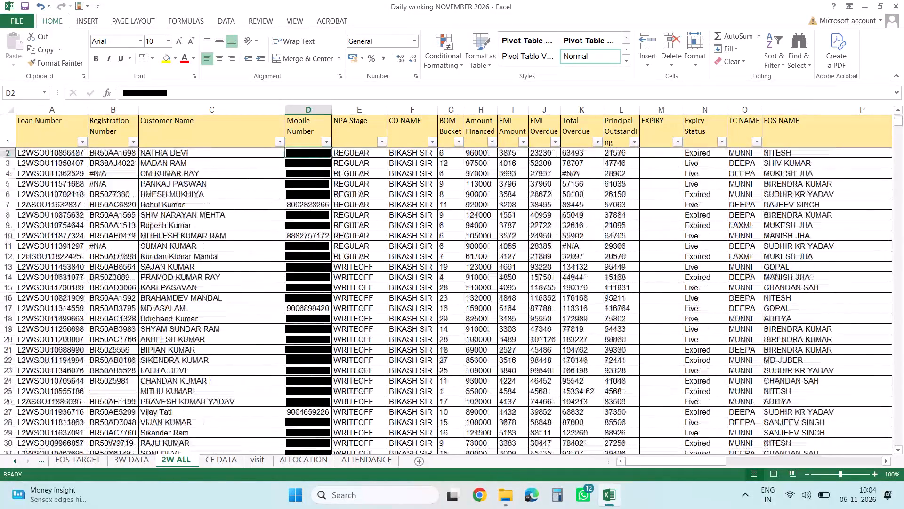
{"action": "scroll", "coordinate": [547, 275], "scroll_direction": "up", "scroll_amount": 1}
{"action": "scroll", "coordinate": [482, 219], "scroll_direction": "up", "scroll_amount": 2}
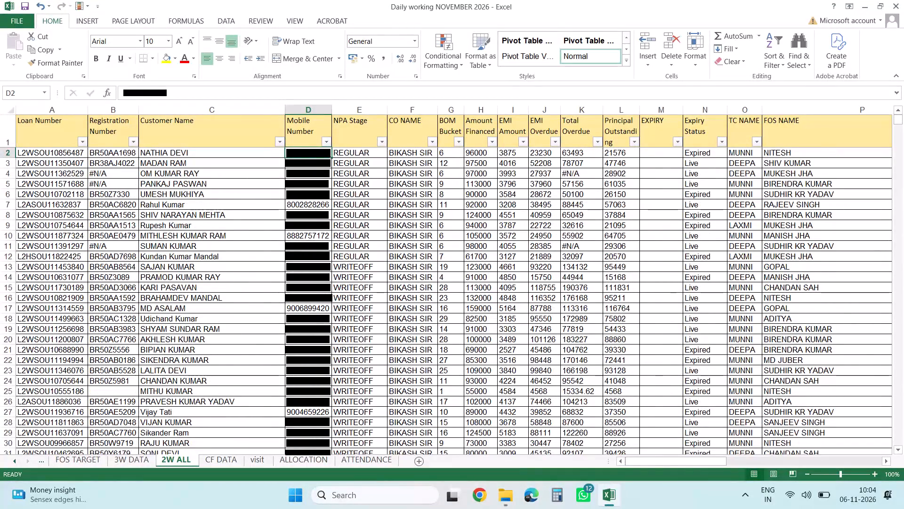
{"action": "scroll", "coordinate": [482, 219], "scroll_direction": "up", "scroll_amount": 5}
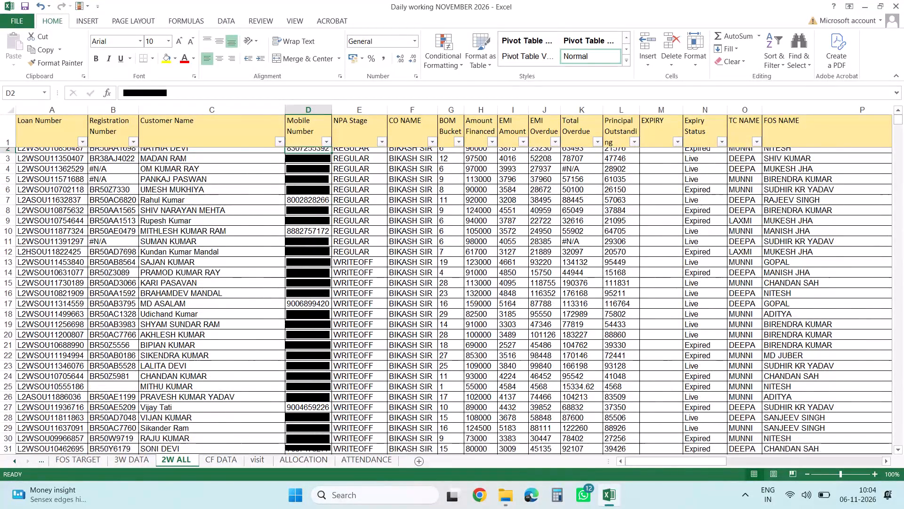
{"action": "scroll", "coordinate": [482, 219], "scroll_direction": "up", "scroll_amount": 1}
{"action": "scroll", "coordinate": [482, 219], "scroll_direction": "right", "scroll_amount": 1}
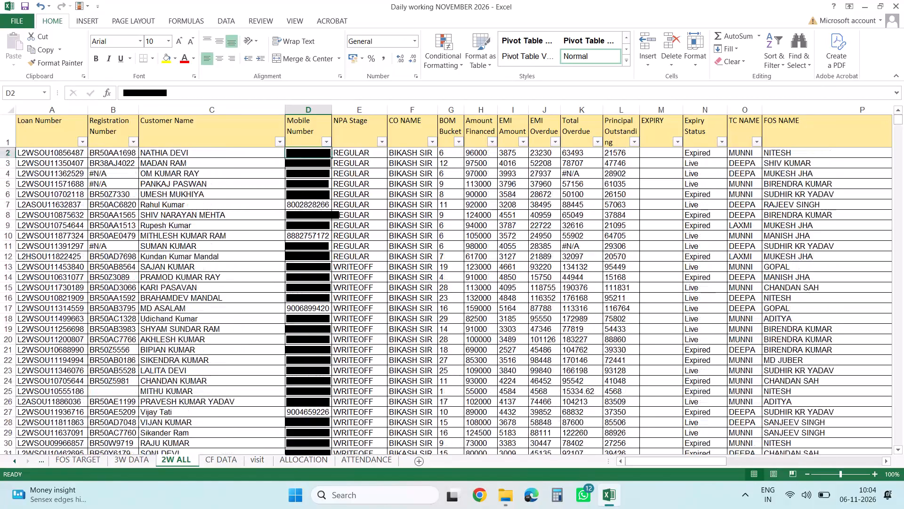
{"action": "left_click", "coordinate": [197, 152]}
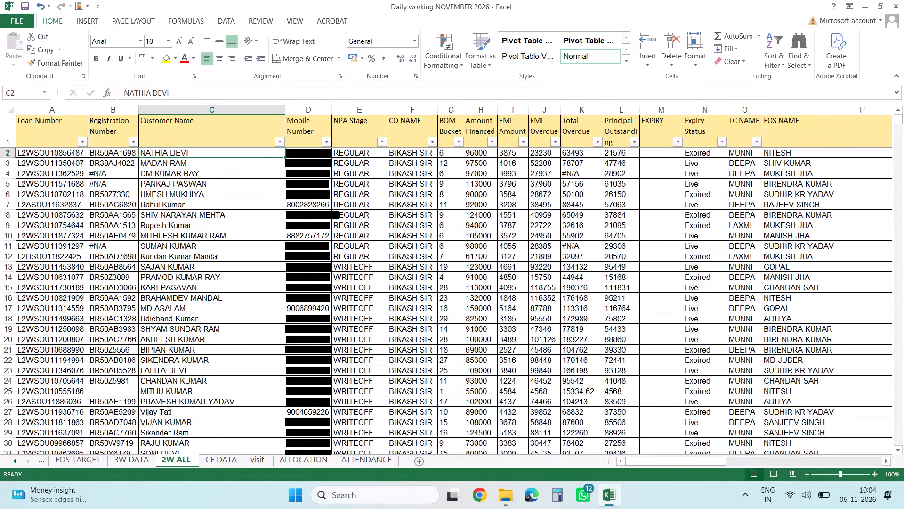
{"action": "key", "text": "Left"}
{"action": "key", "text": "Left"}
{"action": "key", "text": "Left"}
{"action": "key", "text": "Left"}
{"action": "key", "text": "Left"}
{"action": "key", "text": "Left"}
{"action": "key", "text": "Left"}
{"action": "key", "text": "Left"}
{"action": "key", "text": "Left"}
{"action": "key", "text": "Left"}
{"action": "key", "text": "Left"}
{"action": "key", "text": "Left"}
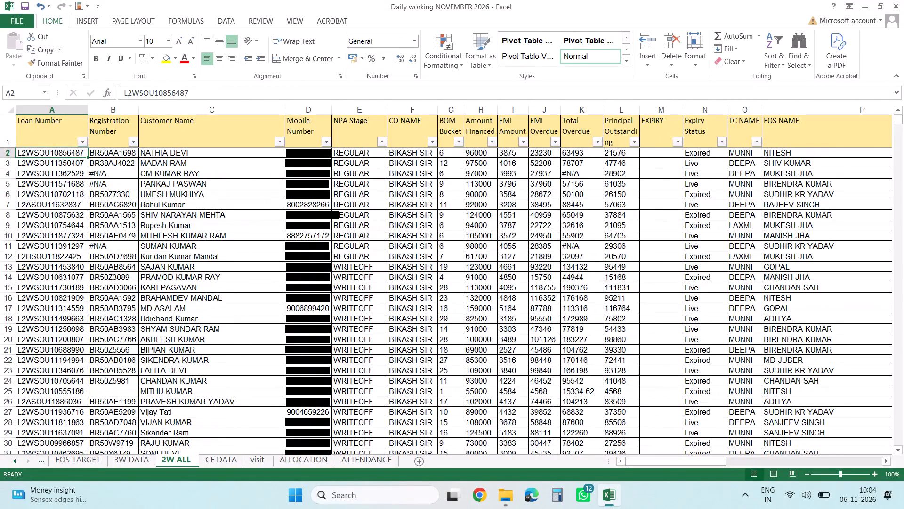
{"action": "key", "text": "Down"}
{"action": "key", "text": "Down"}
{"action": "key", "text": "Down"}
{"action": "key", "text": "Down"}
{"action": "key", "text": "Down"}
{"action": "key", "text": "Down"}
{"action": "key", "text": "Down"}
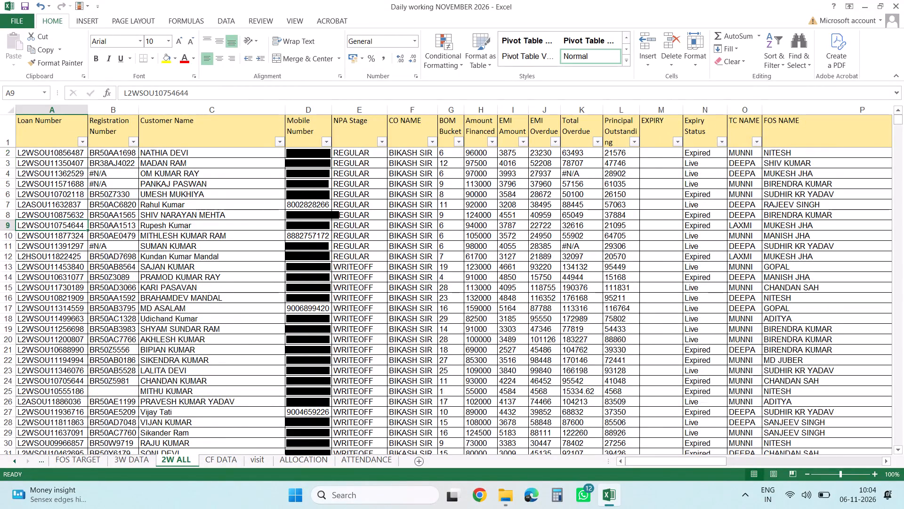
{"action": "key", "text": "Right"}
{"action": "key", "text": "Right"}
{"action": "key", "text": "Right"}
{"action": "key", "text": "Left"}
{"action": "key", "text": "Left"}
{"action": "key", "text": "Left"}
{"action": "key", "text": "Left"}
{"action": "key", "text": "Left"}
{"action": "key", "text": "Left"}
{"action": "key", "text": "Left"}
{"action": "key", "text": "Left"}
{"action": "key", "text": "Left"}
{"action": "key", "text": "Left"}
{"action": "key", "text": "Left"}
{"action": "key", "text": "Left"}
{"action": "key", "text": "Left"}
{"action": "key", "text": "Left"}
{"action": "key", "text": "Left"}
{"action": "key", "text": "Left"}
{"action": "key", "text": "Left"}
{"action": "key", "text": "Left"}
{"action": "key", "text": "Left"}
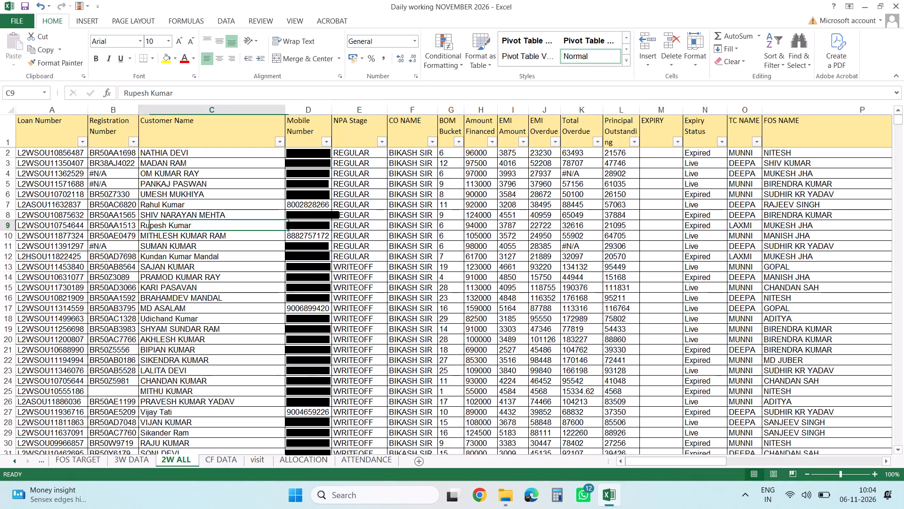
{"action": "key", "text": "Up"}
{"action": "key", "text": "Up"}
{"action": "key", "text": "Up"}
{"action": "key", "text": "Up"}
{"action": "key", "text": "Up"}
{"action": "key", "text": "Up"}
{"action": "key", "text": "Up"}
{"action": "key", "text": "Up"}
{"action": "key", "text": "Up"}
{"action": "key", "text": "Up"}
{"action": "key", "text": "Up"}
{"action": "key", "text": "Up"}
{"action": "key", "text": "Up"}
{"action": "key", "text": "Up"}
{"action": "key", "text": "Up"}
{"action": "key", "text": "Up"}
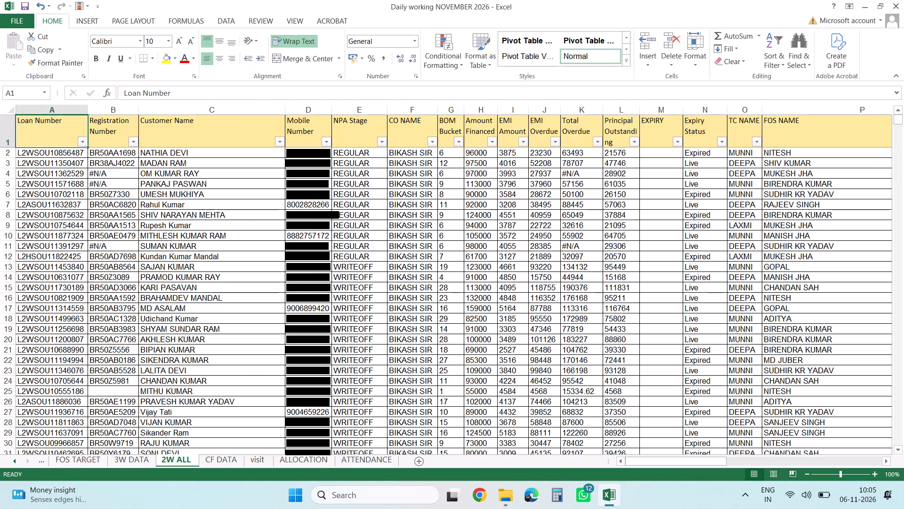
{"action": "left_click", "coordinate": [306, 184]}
Review the 2W ALL column headers one by one, from Customer Name through Principal Outstanding.
{"action": "left_click", "coordinate": [232, 129]}
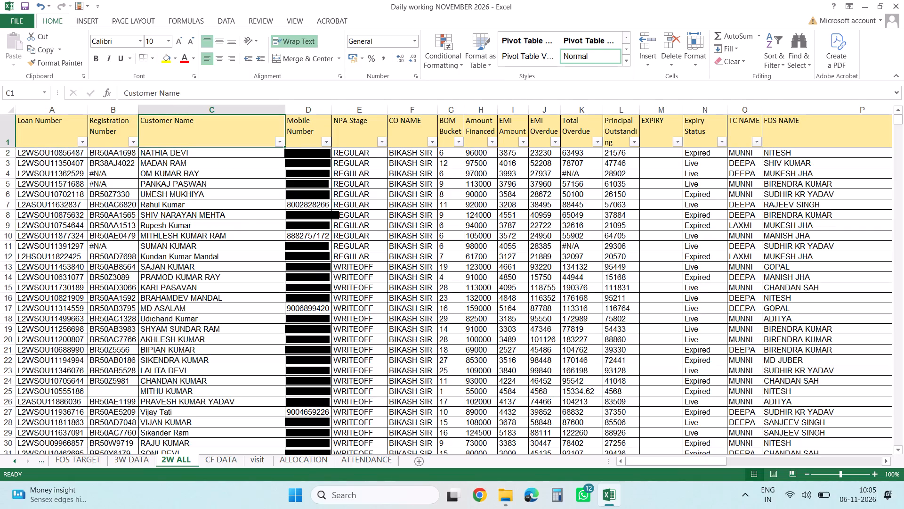
{"action": "left_click", "coordinate": [311, 124]}
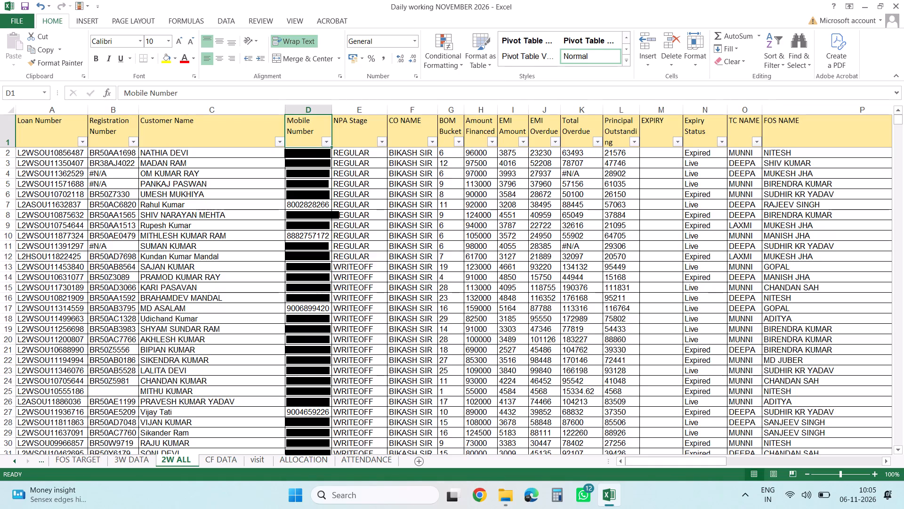
{"action": "left_click", "coordinate": [353, 128]}
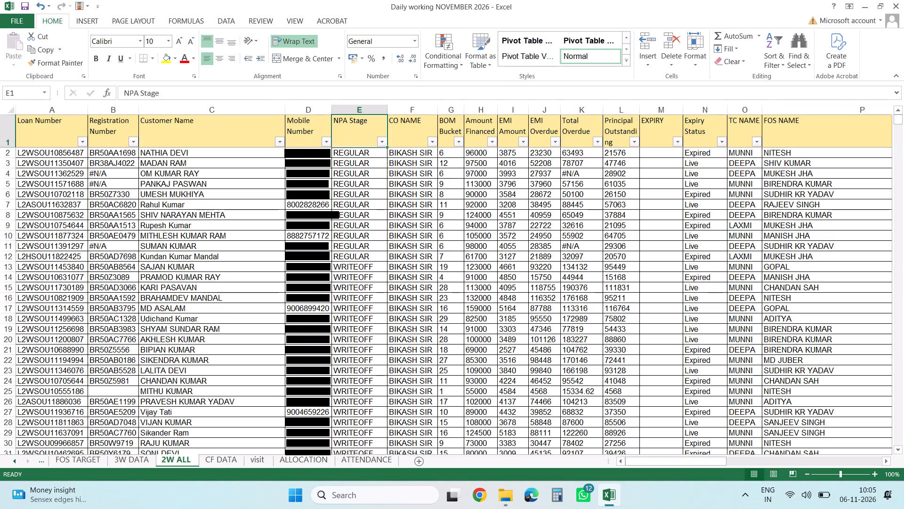
{"action": "left_click", "coordinate": [409, 129]}
{"action": "left_click", "coordinate": [445, 127]}
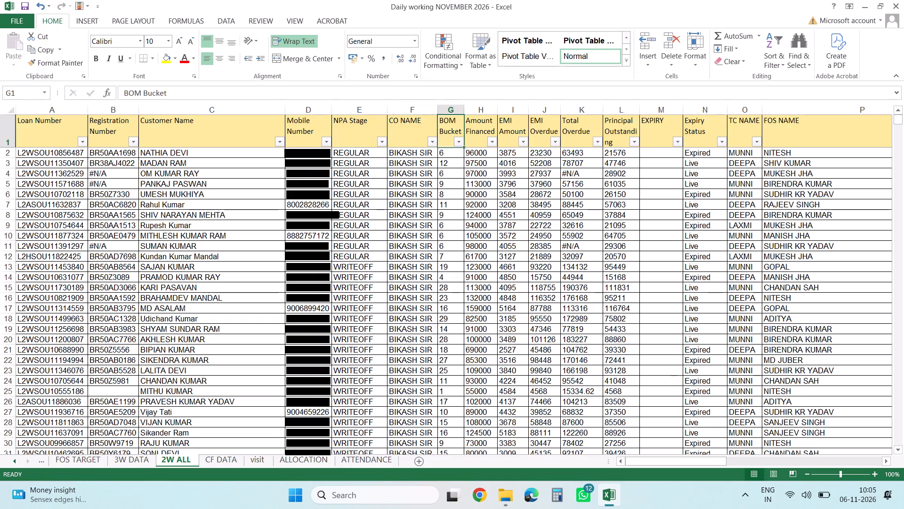
{"action": "left_click", "coordinate": [484, 125]}
{"action": "left_click", "coordinate": [517, 127]}
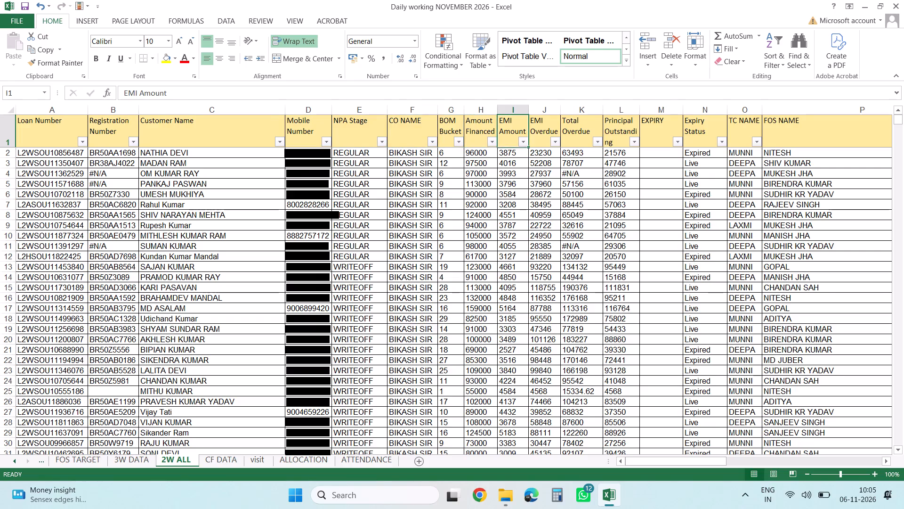
{"action": "left_click", "coordinate": [552, 125]}
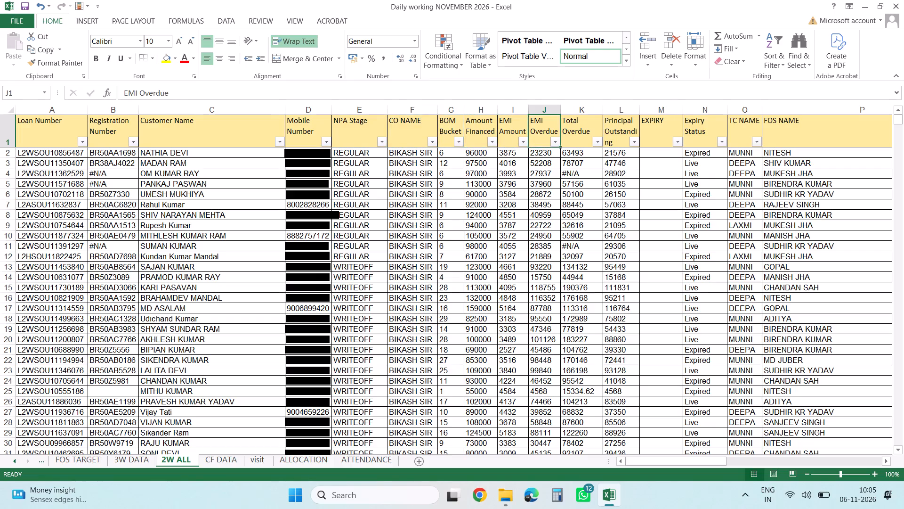
{"action": "left_click", "coordinate": [571, 125]}
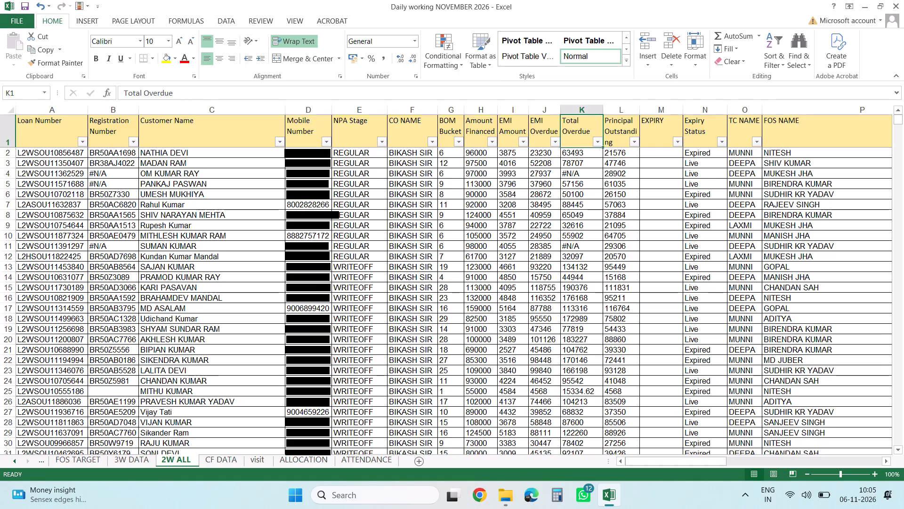
{"action": "left_click", "coordinate": [613, 130]}
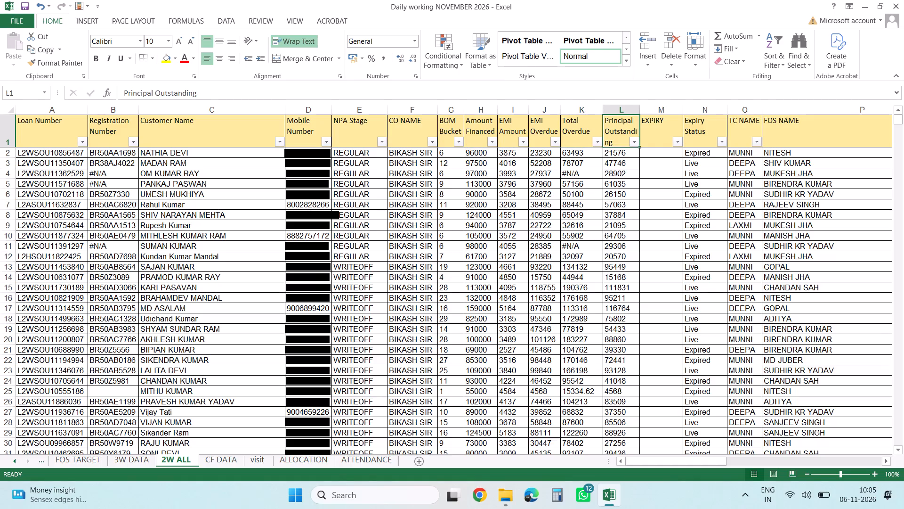
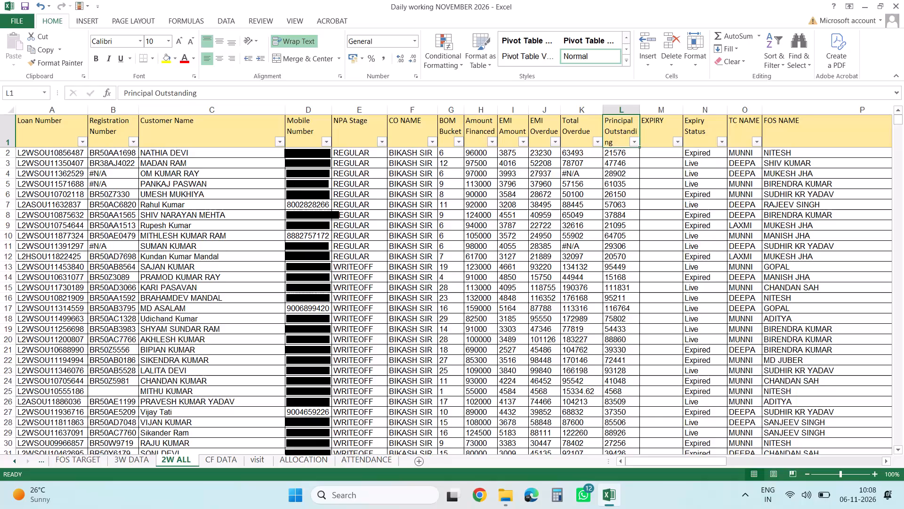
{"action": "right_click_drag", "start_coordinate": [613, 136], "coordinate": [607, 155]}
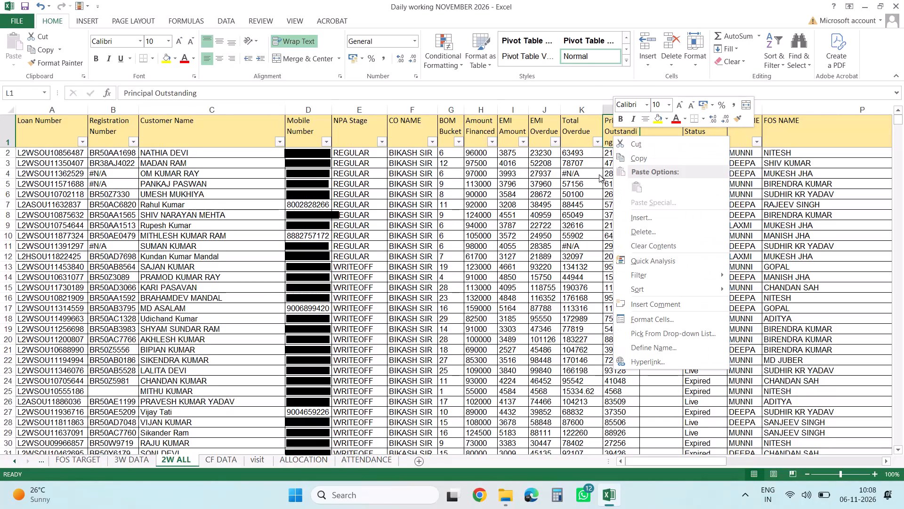
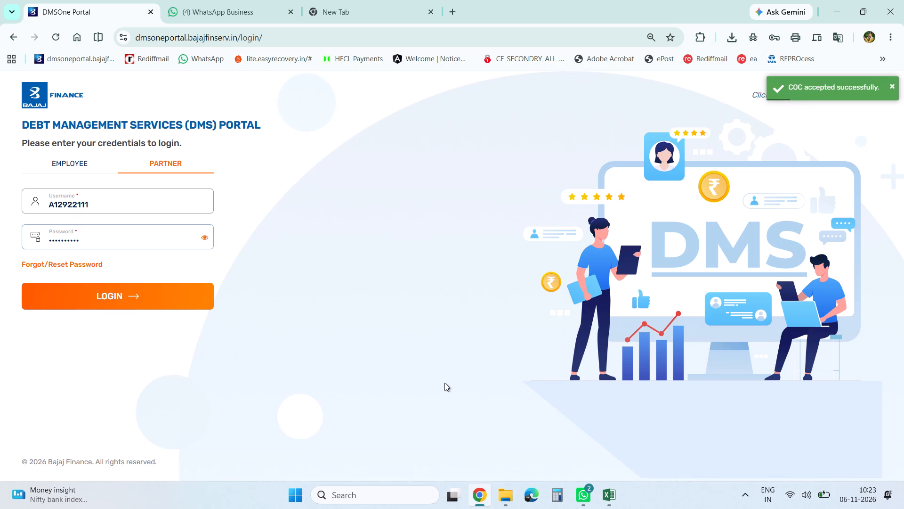
Log in to the DMS portal with the filled-in partner credentials and look over the agency dashboard's summary cards and charts.
{"action": "left_click", "coordinate": [164, 297]}
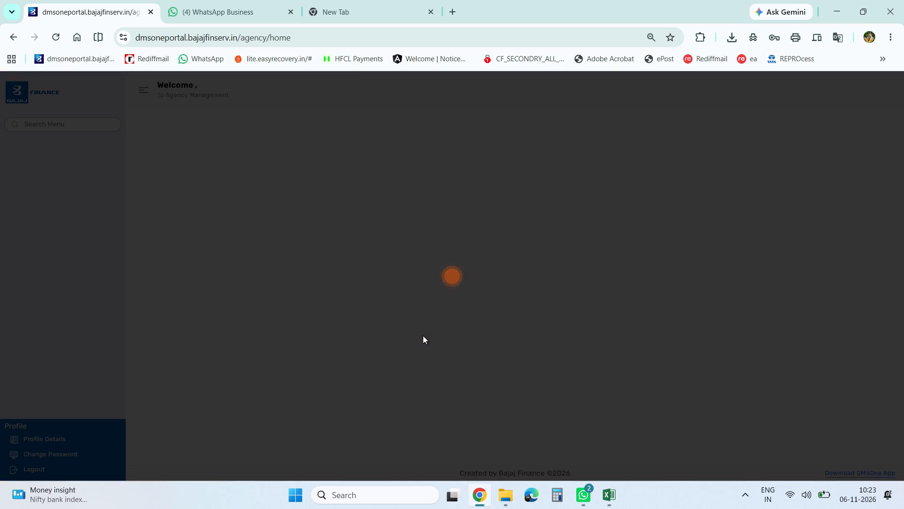
{"action": "scroll", "coordinate": [423, 336], "scroll_direction": "down", "scroll_amount": 6}
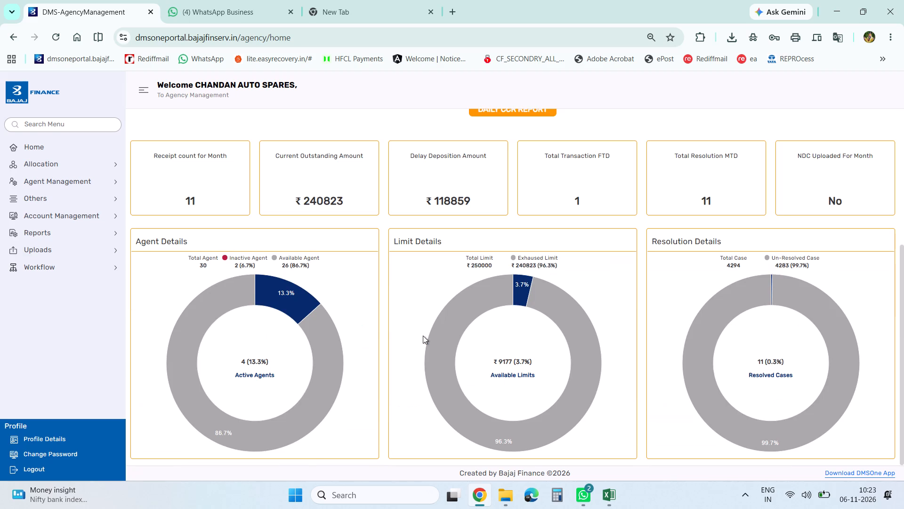
{"action": "scroll", "coordinate": [423, 336], "scroll_direction": "up", "scroll_amount": 5}
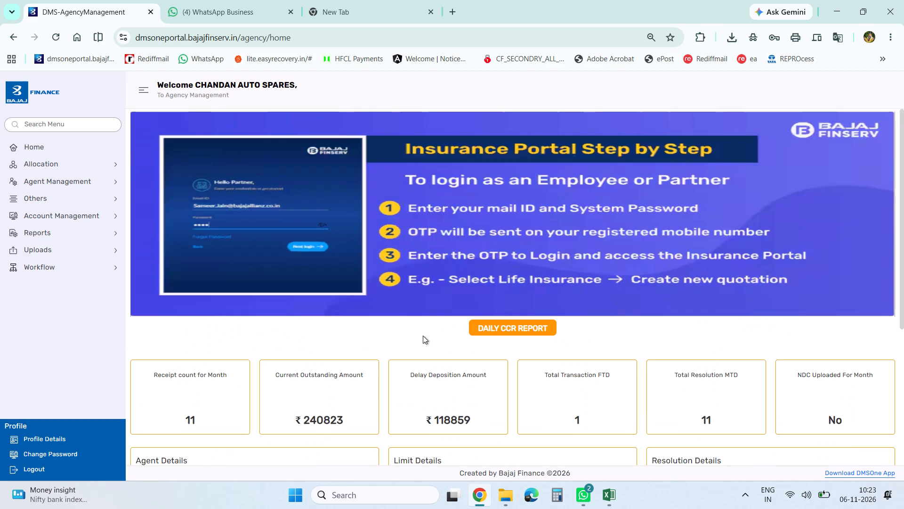
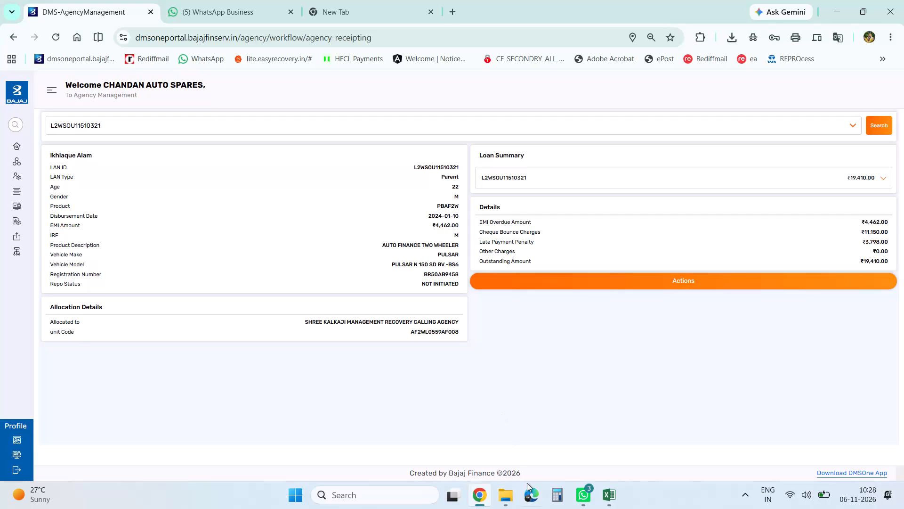
Switch to File Explorer and open the AF DATA KESHAV SIR workbook from the keshav sir folder.
{"action": "left_click", "coordinate": [505, 494]}
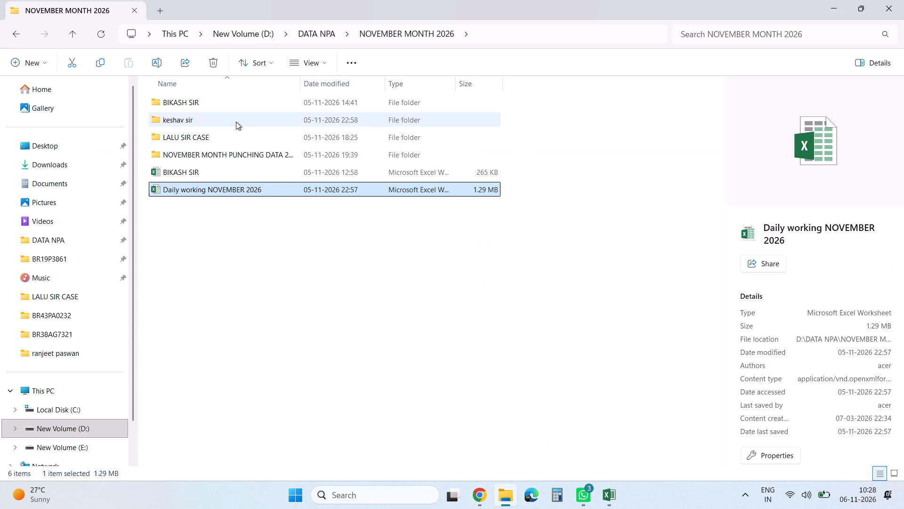
{"action": "double_click", "coordinate": [236, 122]}
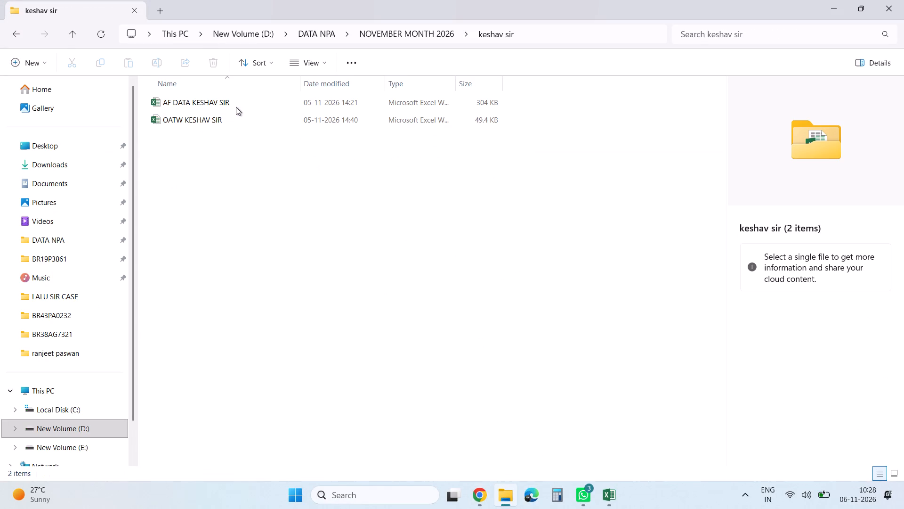
{"action": "double_click", "coordinate": [234, 106]}
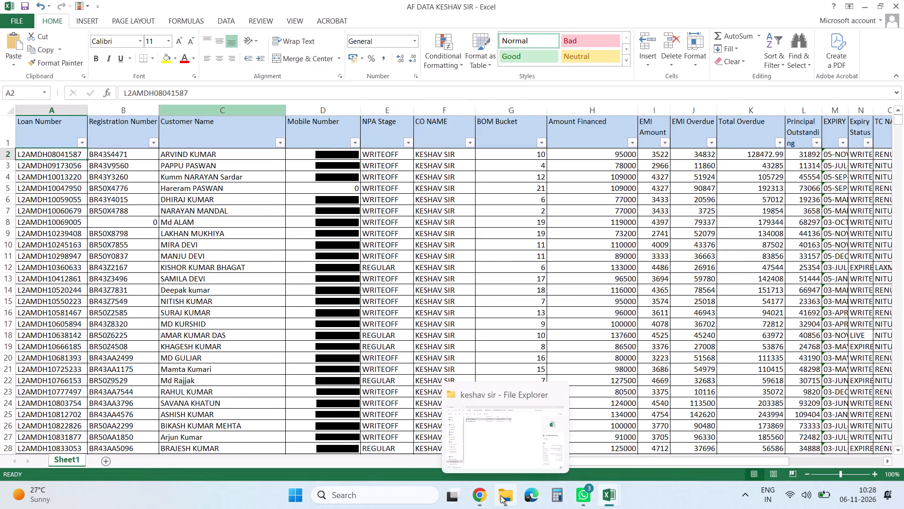
Reopen the Daily working NOVEMBER 2026 workbook from the NOVEMBER MONTH 2026 folder, agreeing to discard unsaved changes.
{"action": "left_click", "coordinate": [497, 447]}
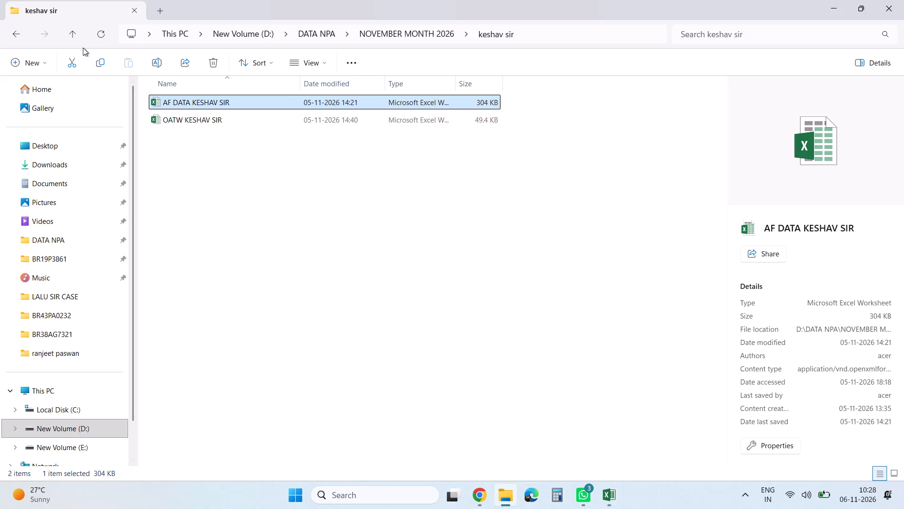
{"action": "left_click", "coordinate": [77, 39]}
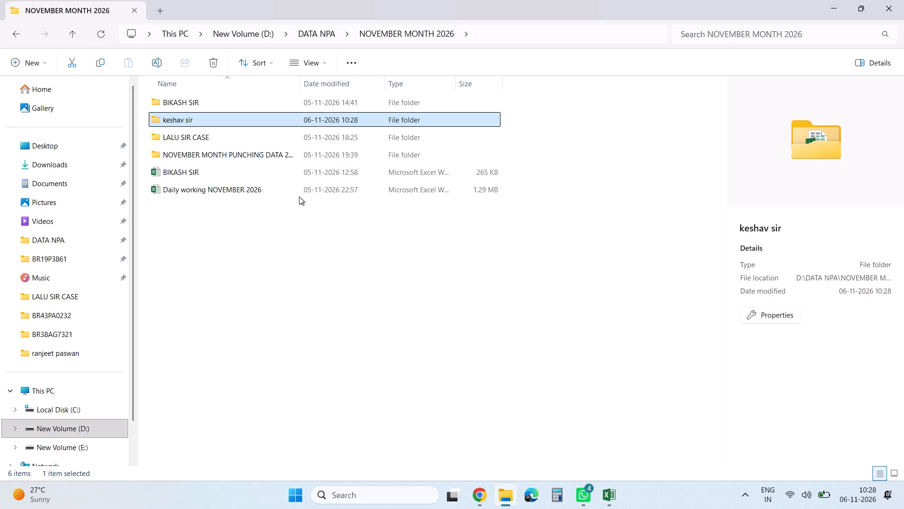
{"action": "left_click", "coordinate": [299, 197]}
{"action": "double_click", "coordinate": [283, 193]}
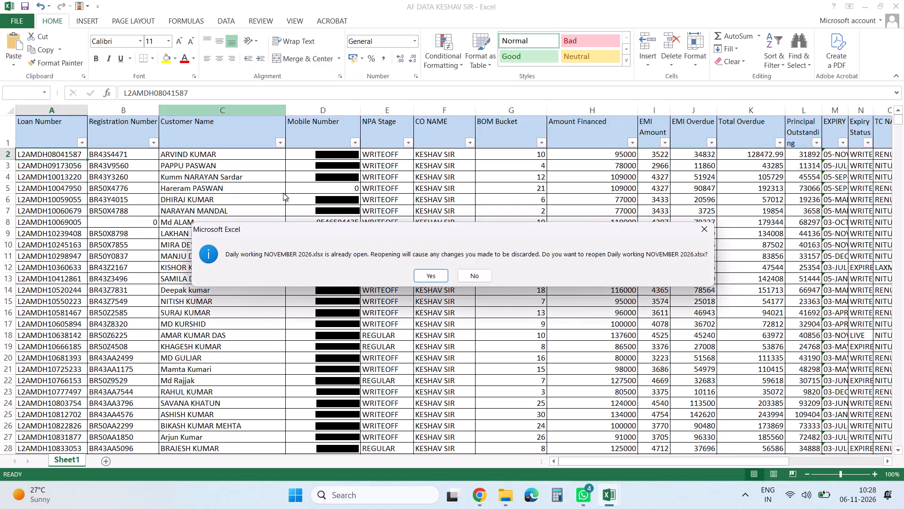
{"action": "left_click", "coordinate": [435, 275]}
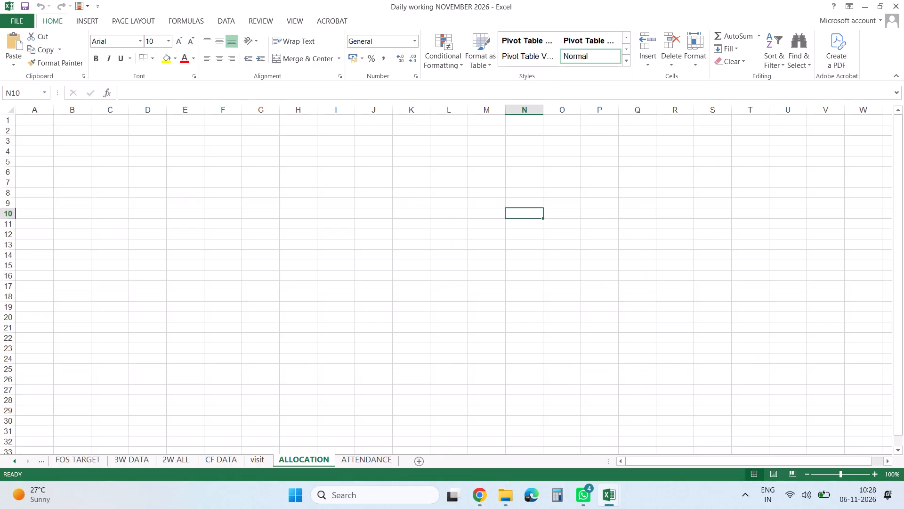
{"action": "left_click", "coordinate": [435, 189]}
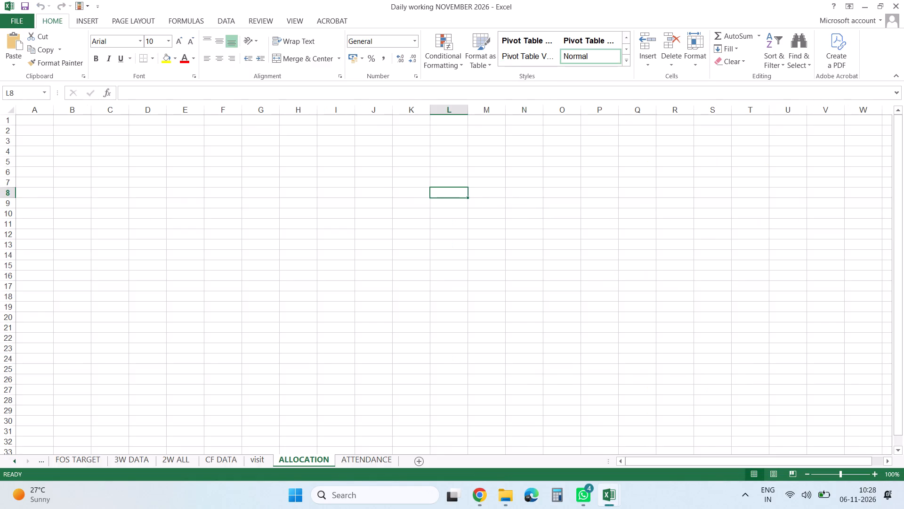
Look through the target tables on the FOS TARGET sheet, ending at the FOS WISE TARGET MAY-2026 table labelled KESHAV SIR.
{"action": "left_click", "coordinate": [90, 458]}
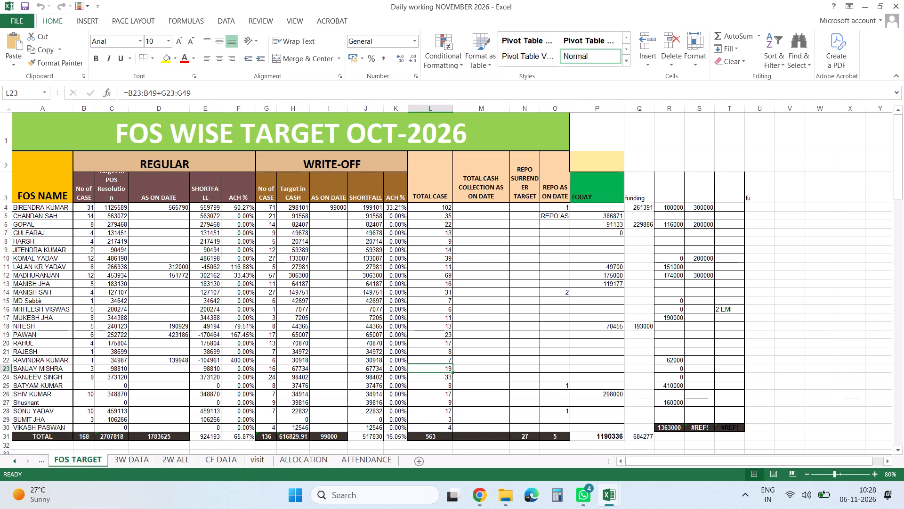
{"action": "scroll", "coordinate": [338, 406], "scroll_direction": "down", "scroll_amount": 3}
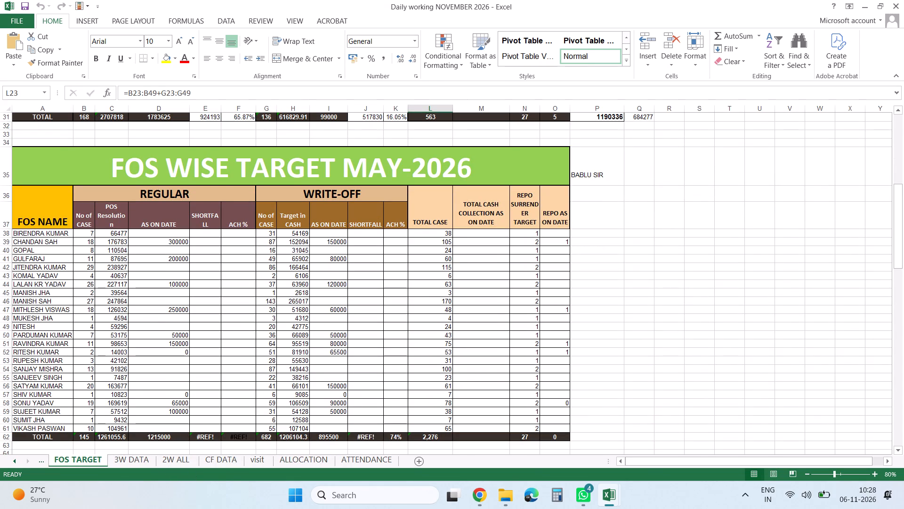
{"action": "scroll", "coordinate": [272, 371], "scroll_direction": "down", "scroll_amount": 4}
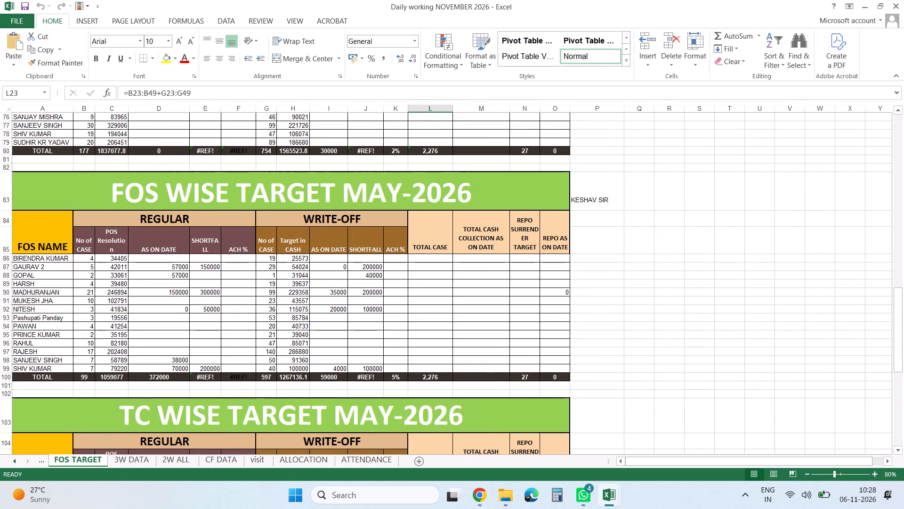
{"action": "scroll", "coordinate": [272, 371], "scroll_direction": "down", "scroll_amount": 2}
{"action": "scroll", "coordinate": [272, 371], "scroll_direction": "up", "scroll_amount": 1}
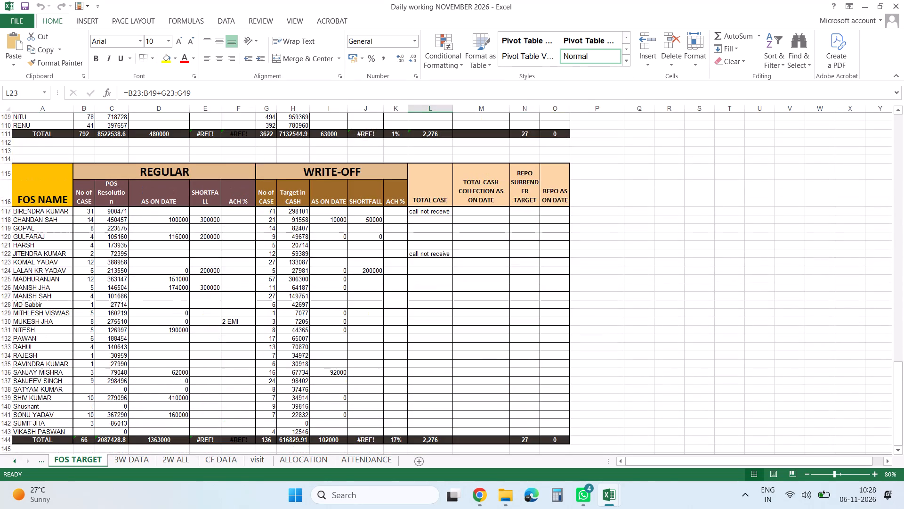
{"action": "scroll", "coordinate": [272, 371], "scroll_direction": "up", "scroll_amount": 1}
{"action": "left_click", "coordinate": [298, 316]}
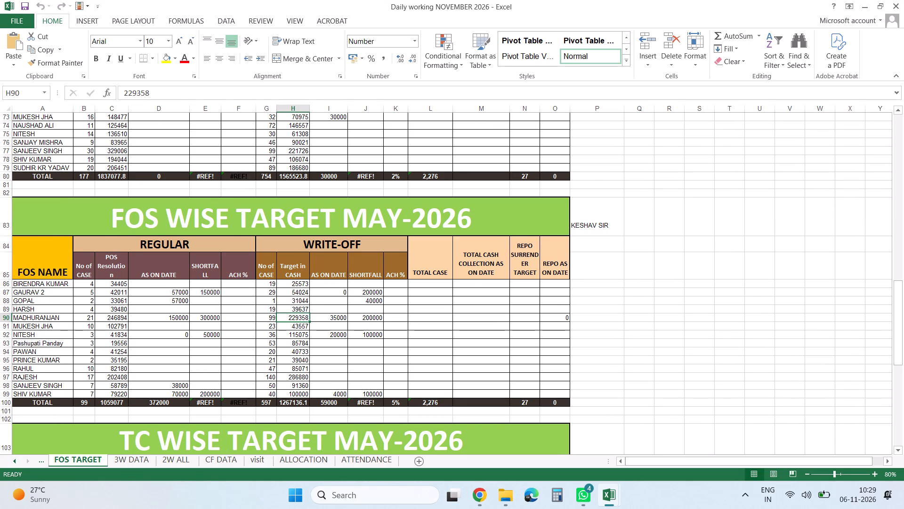
Clear the Regular AS ON DATE, SHORTFALL and ACH % entries in D86:F99 of the KESHAV SIR table.
{"action": "left_click", "coordinate": [179, 283]}
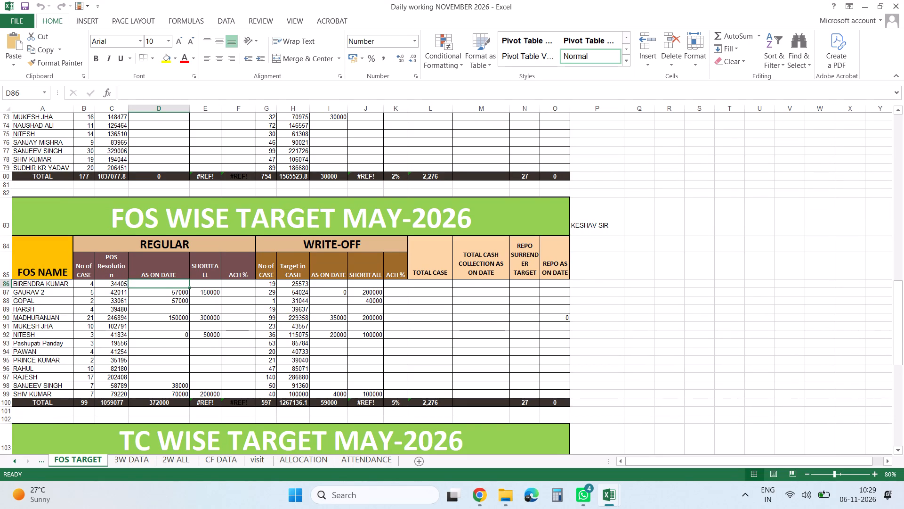
{"action": "key", "text": "shift+Right"}
{"action": "key", "text": "shift+Right"}
{"action": "key", "text": "shift+Down"}
{"action": "key", "text": "shift+Down"}
{"action": "key", "text": "shift+Down"}
{"action": "key", "text": "shift+Down"}
{"action": "key", "text": "shift+Down"}
{"action": "key", "text": "shift+Down"}
{"action": "key", "text": "shift+Down"}
{"action": "key", "text": "shift+Down"}
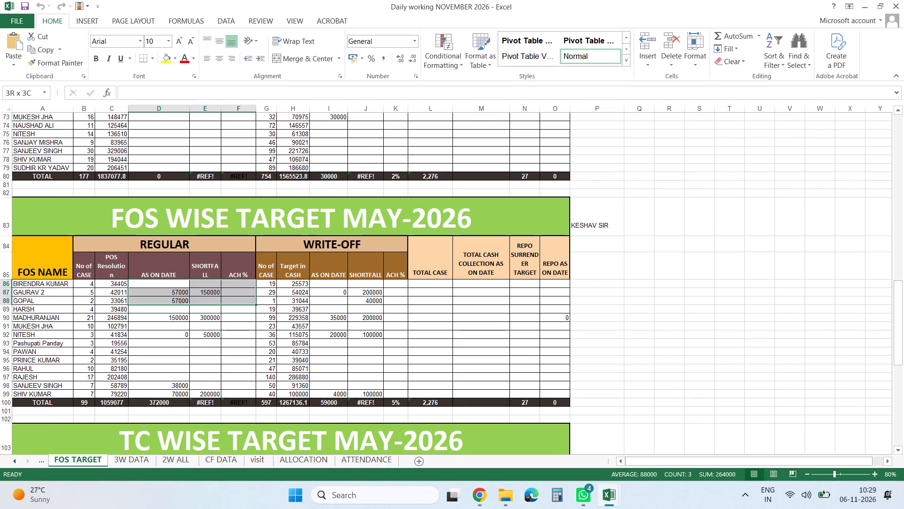
{"action": "key", "text": "shift+Down"}
{"action": "key", "text": "shift+Down"}
{"action": "key", "text": "shift+Down"}
{"action": "key", "text": "shift+Down"}
{"action": "key", "text": "shift+Down"}
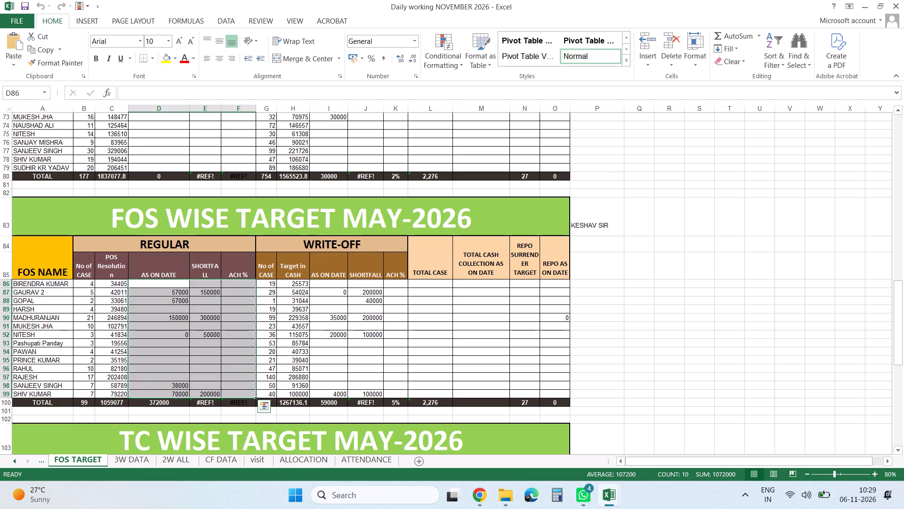
{"action": "key", "text": "Delete"}
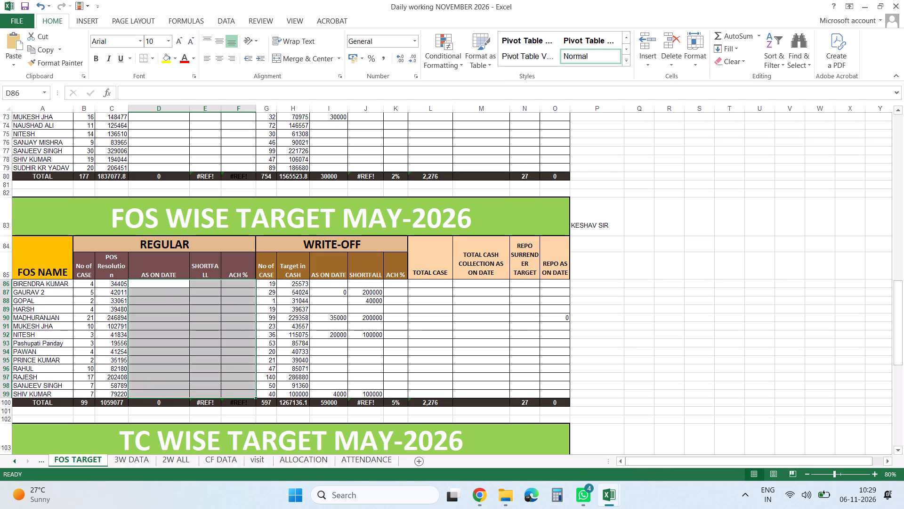
Clear the Write-off AS ON DATE, SHORTFALL and ACH % entries plus TOTAL CASE in I86:L99 of the KESHAV SIR table.
{"action": "left_click", "coordinate": [327, 284]}
{"action": "key", "text": "shift+Right"}
{"action": "key", "text": "shift+Right"}
{"action": "key", "text": "shift+Right"}
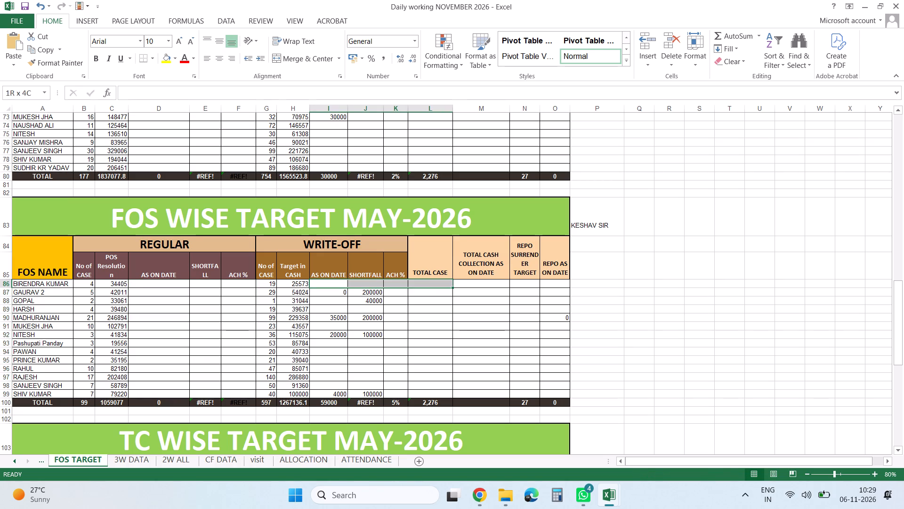
{"action": "key", "text": "shift+Down"}
{"action": "key", "text": "shift+Down"}
{"action": "key", "text": "shift+Down"}
{"action": "key", "text": "shift+Down"}
{"action": "key", "text": "shift+Down"}
{"action": "key", "text": "shift+Down"}
{"action": "key", "text": "shift+Down"}
{"action": "key", "text": "shift+Down"}
{"action": "key", "text": "shift+Down"}
{"action": "key", "text": "shift+Down"}
{"action": "key", "text": "shift+Down"}
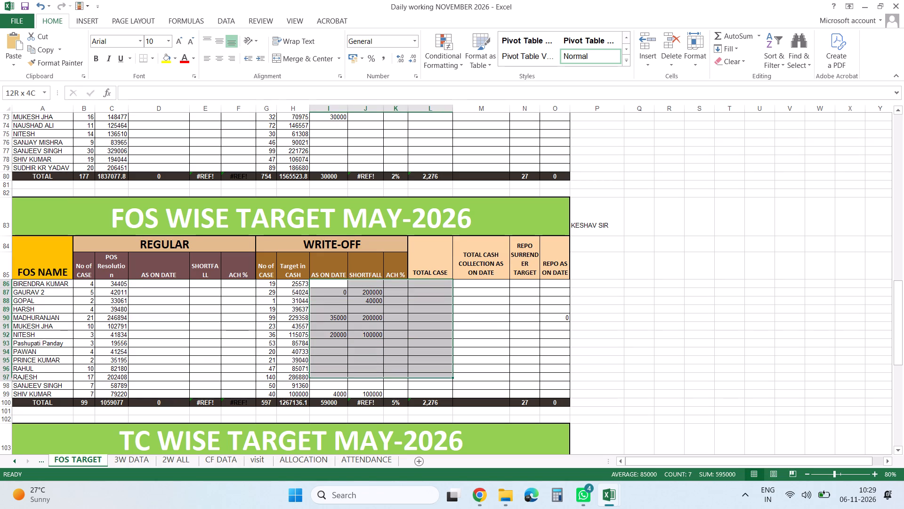
{"action": "key", "text": "shift+Down"}
{"action": "key", "text": "shift+Down"}
{"action": "key", "text": "Delete"}
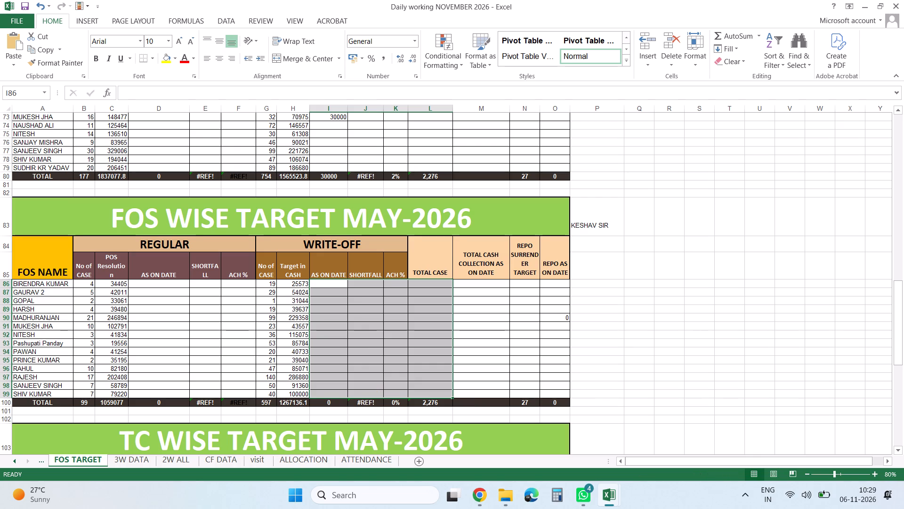
{"action": "left_click", "coordinate": [192, 321]}
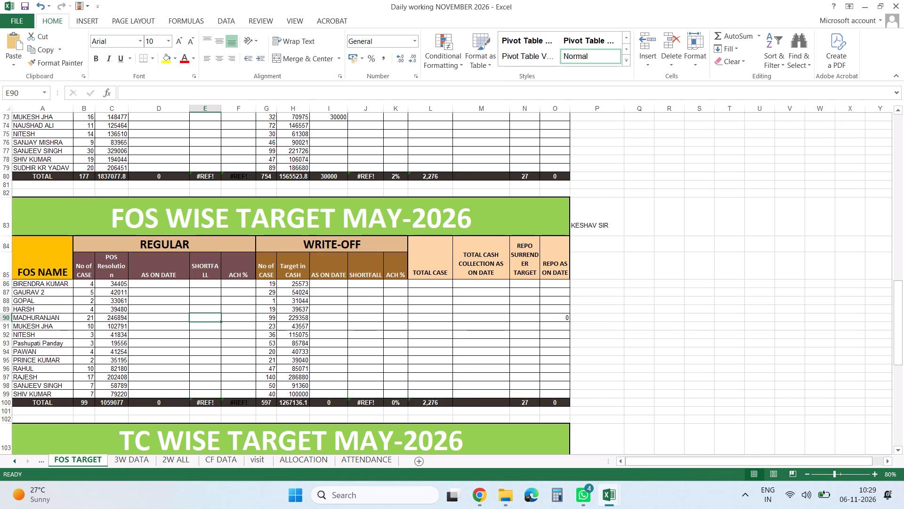
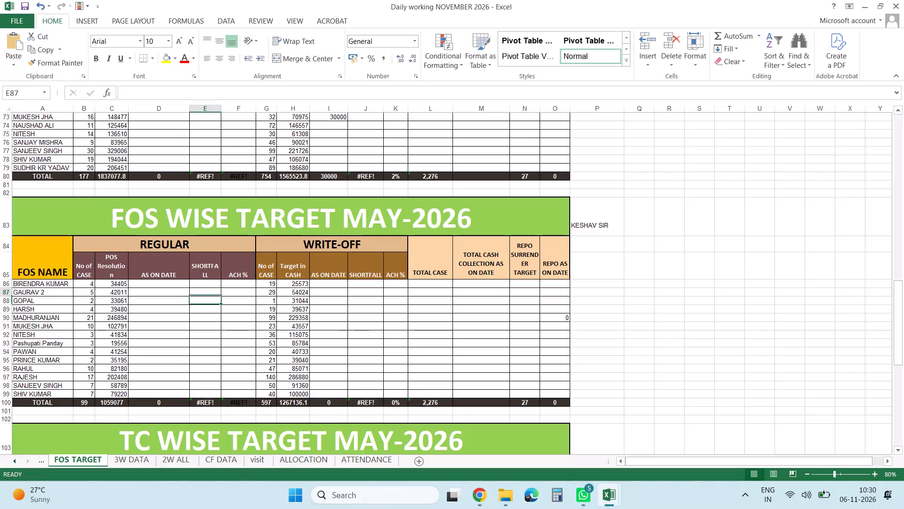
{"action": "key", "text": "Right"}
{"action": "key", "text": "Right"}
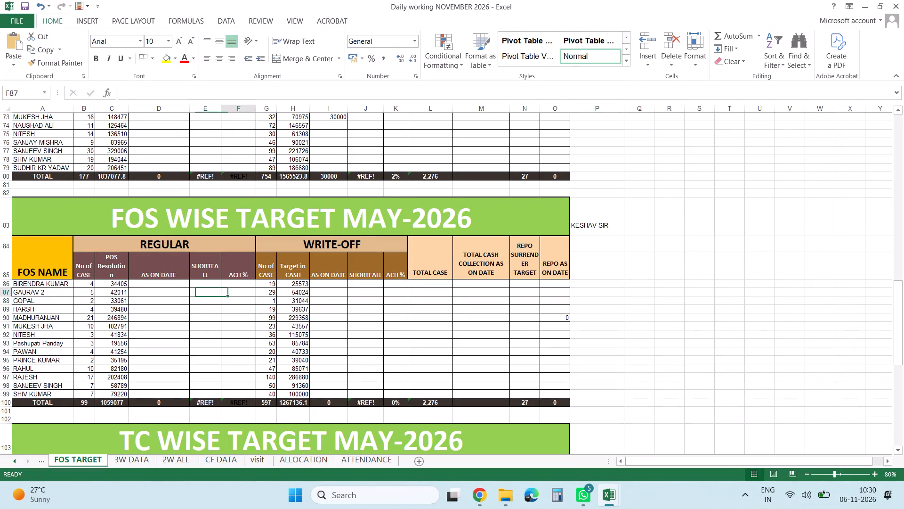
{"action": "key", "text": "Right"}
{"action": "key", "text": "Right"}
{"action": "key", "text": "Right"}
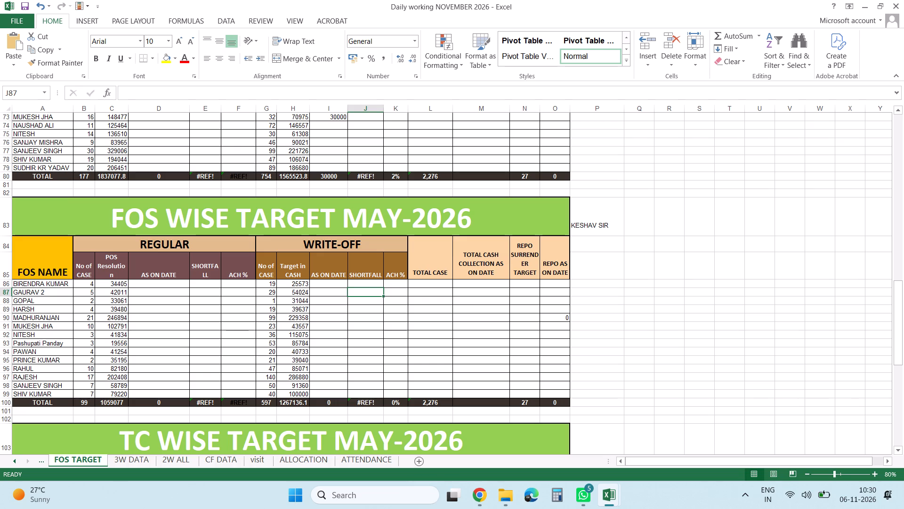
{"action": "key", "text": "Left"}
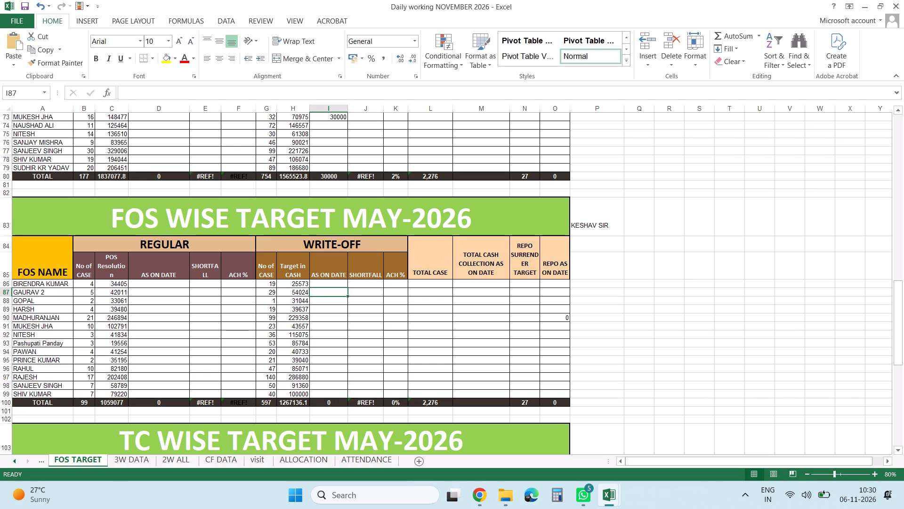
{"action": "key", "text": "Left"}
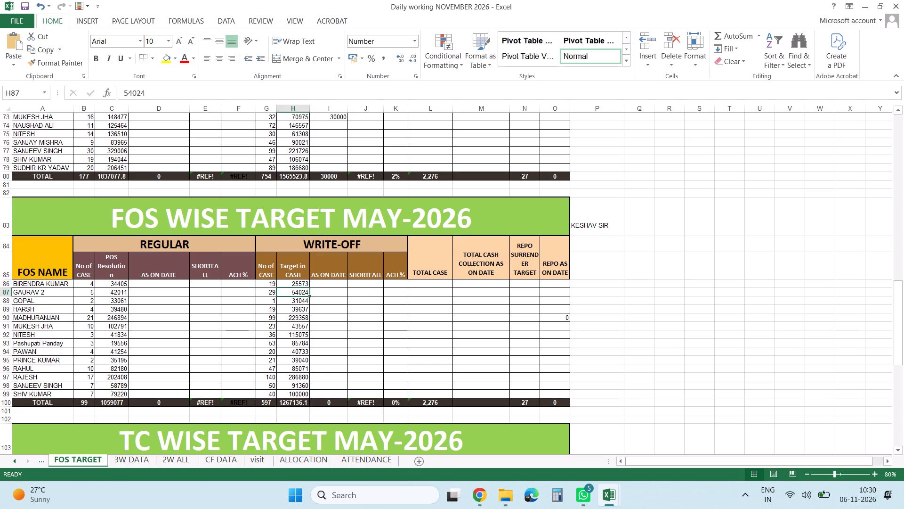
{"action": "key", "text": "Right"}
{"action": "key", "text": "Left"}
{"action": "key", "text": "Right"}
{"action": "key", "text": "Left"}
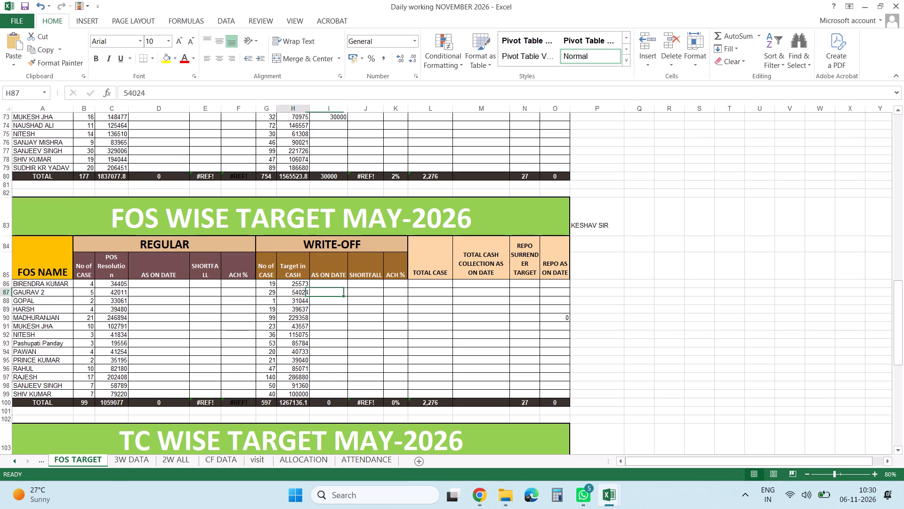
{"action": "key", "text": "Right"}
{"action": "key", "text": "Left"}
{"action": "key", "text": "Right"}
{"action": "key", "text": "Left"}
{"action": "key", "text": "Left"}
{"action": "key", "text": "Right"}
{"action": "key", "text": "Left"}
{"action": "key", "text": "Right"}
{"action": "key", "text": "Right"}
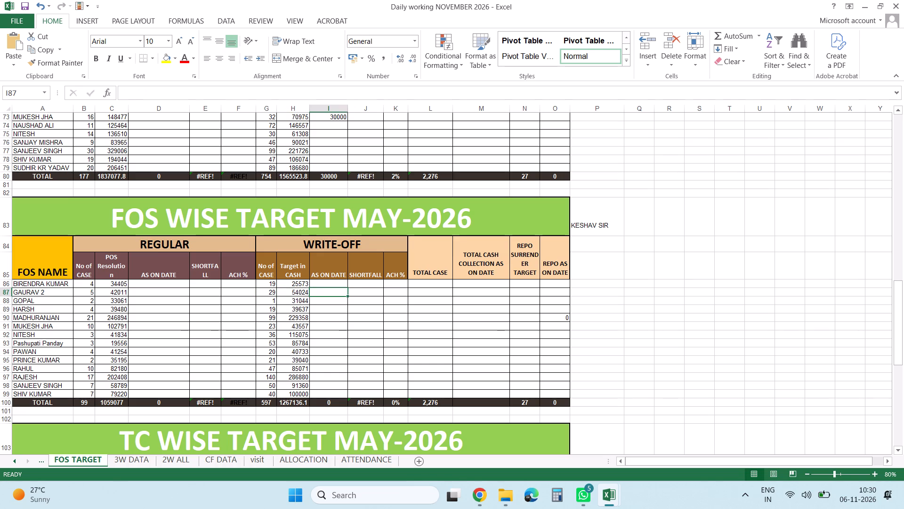
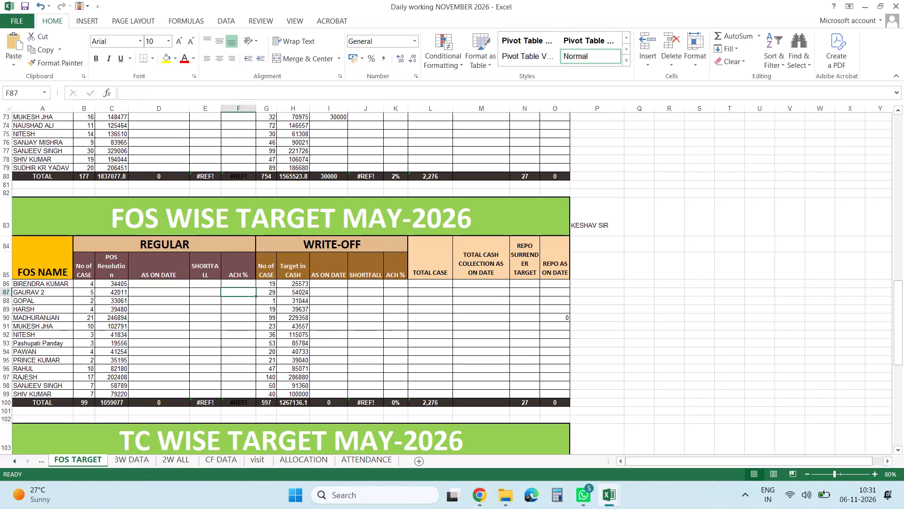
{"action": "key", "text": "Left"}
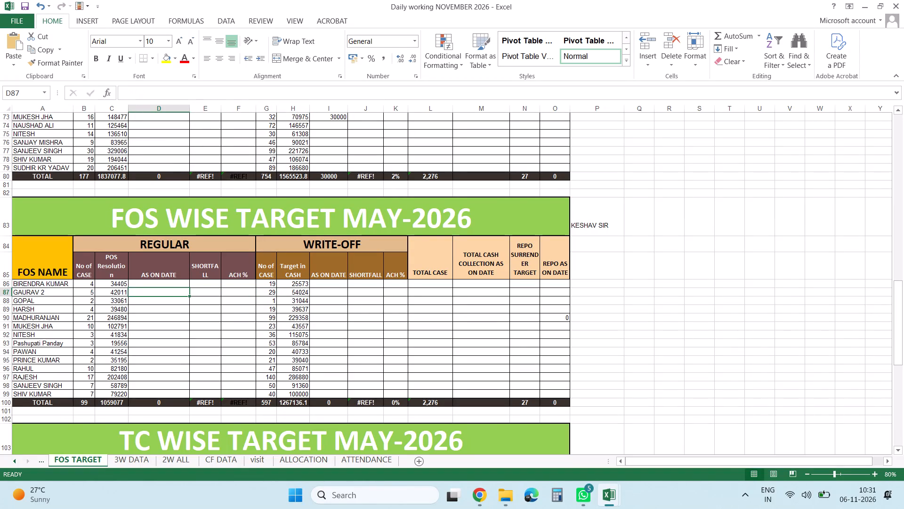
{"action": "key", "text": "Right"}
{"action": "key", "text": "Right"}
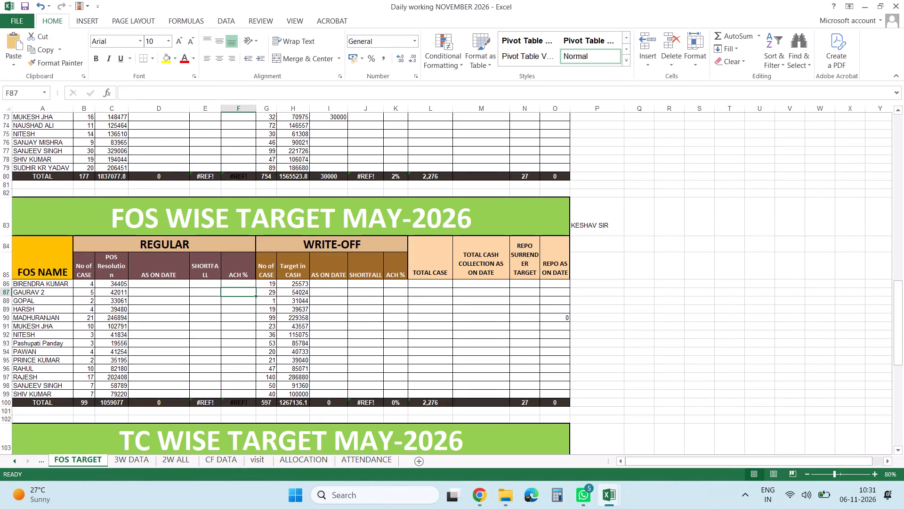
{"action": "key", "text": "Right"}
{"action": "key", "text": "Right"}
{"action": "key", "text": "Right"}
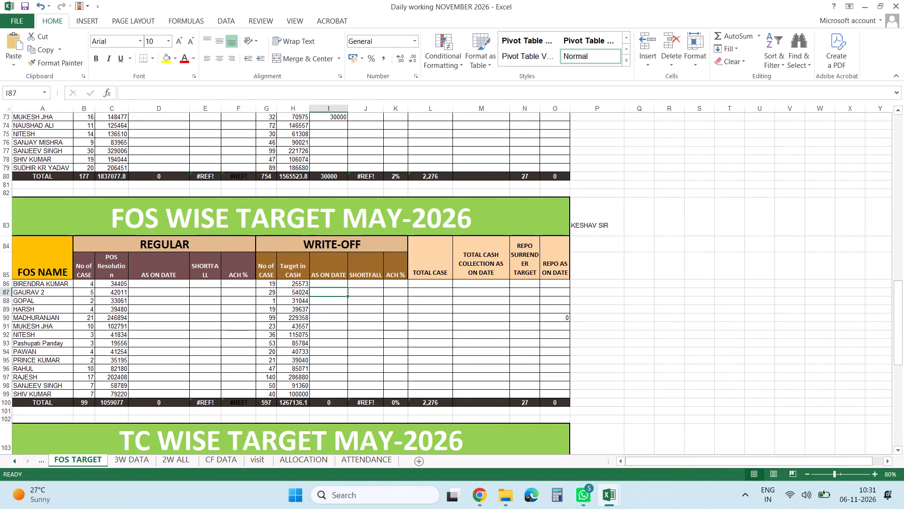
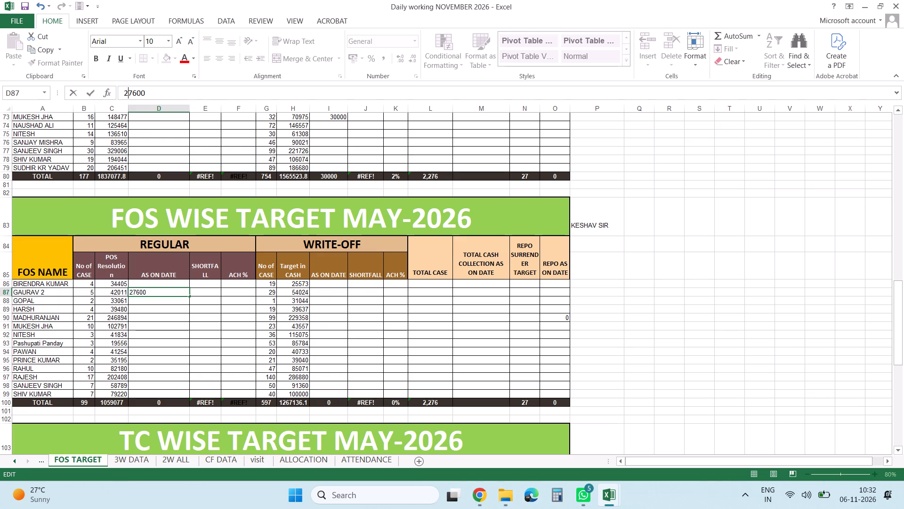
Enter the regular AS ON DATE figure for GAURAV 2 as the formula =27600 in the KESHAV SIR target table.
{"action": "key", "text": "equal"}
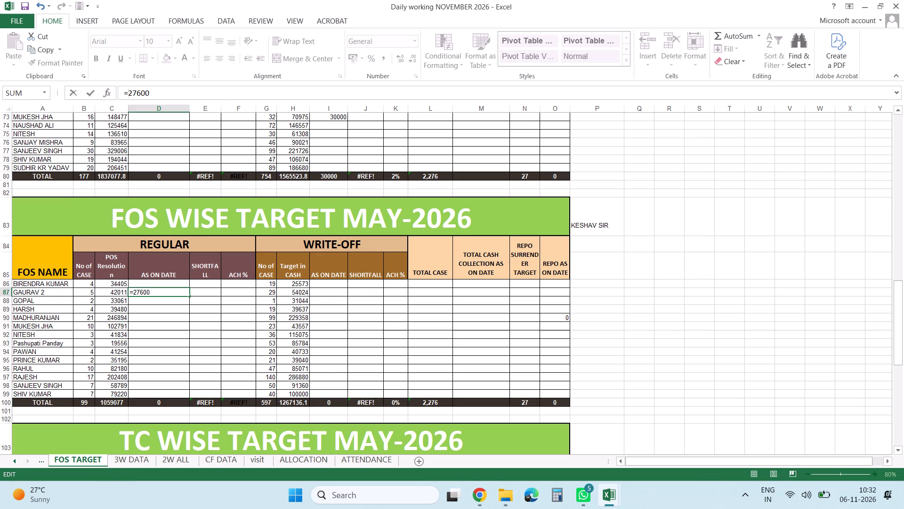
{"action": "key", "text": "Right"}
{"action": "key", "text": "Right"}
{"action": "key", "text": "Right"}
{"action": "key", "text": "Right"}
{"action": "key", "text": "Right"}
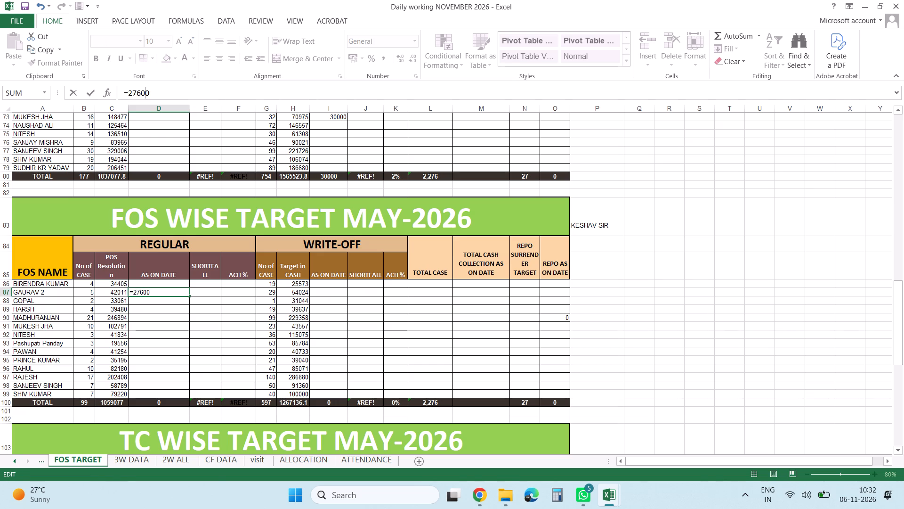
{"action": "key", "text": "Right"}
{"action": "key", "text": "Return"}
{"action": "key", "text": "Up"}
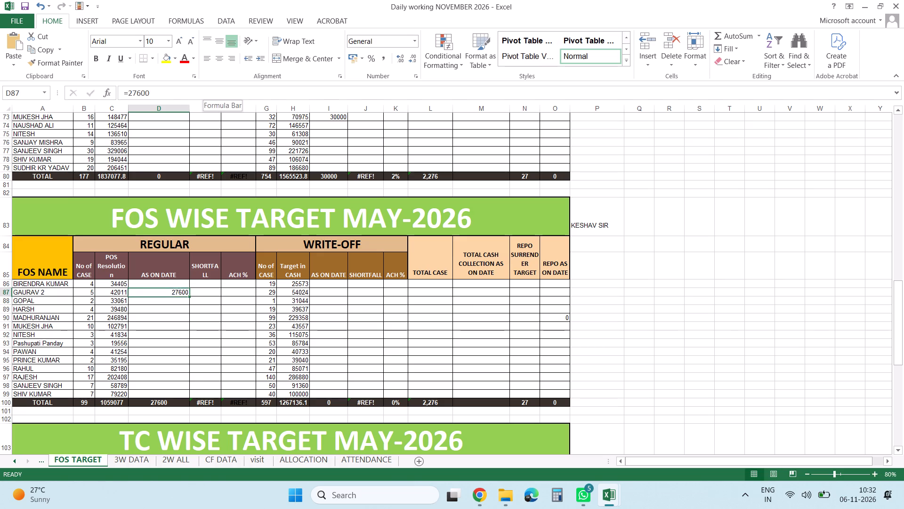
{"action": "key", "text": "Right"}
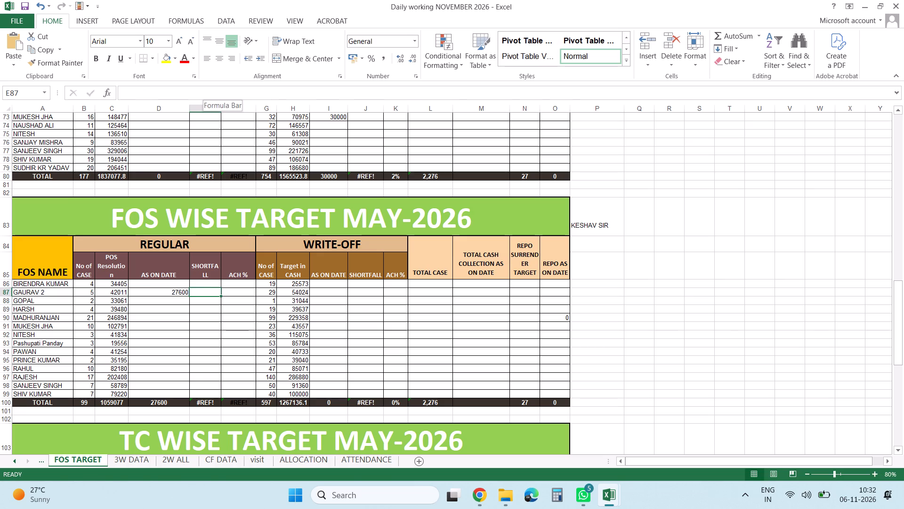
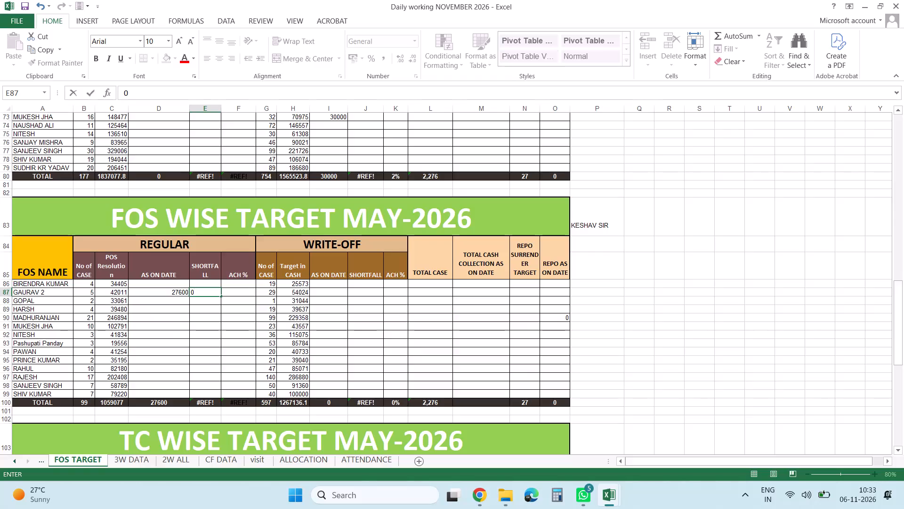
Enter 0 as GAURAV 2's regular SHORTFALL in the KESHAV SIR target table and move to the write-off SHORTFALL cell of that row.
{"action": "key", "text": "Right"}
{"action": "key", "text": "Right"}
{"action": "key", "text": "Right"}
{"action": "key", "text": "Right"}
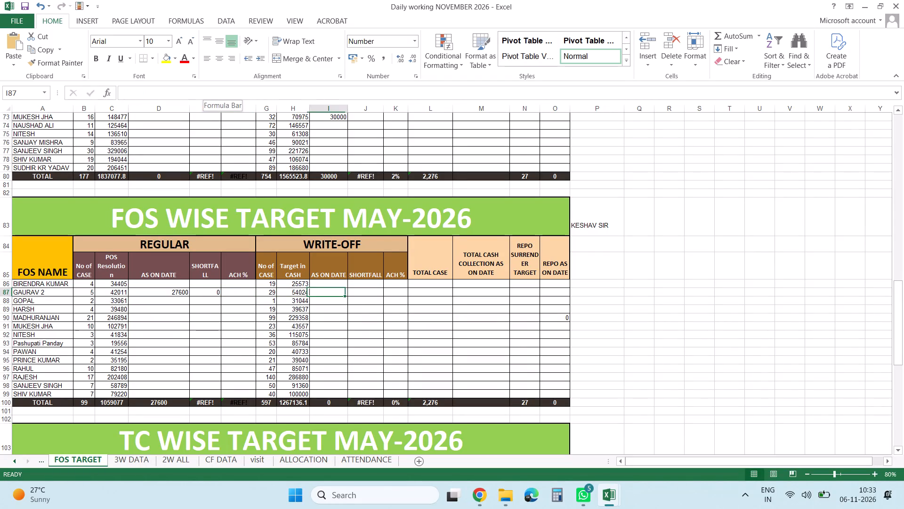
{"action": "key", "text": "Right"}
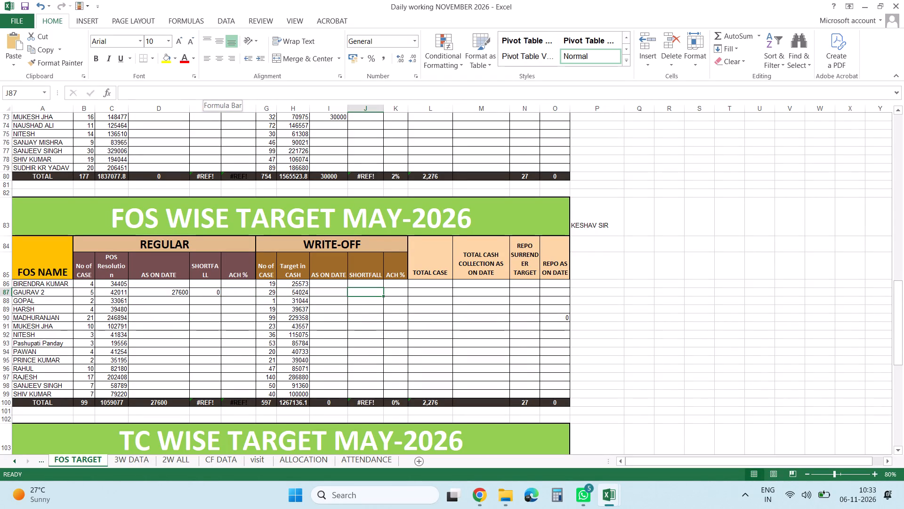
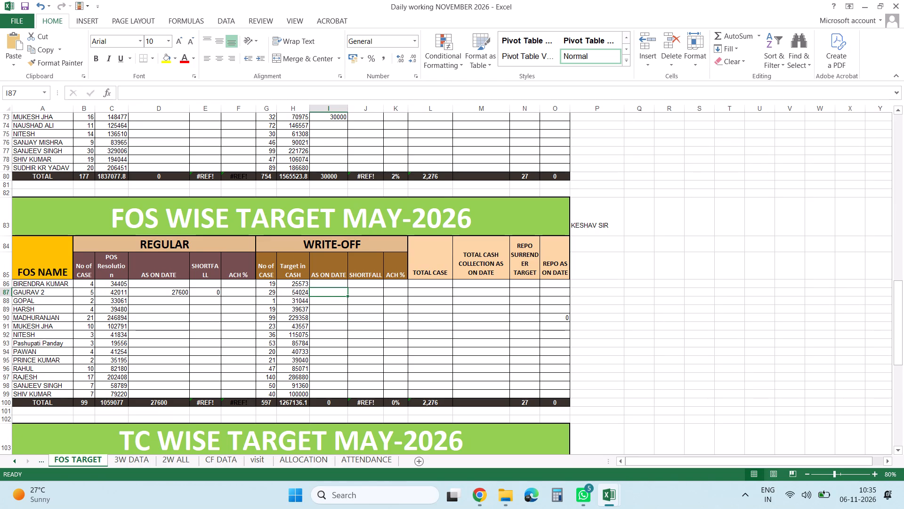
Enter 4115 as GAURAV 2's write-off AS ON DATE amount in the KESHAV SIR target table.
{"action": "type", "text": "4115"}
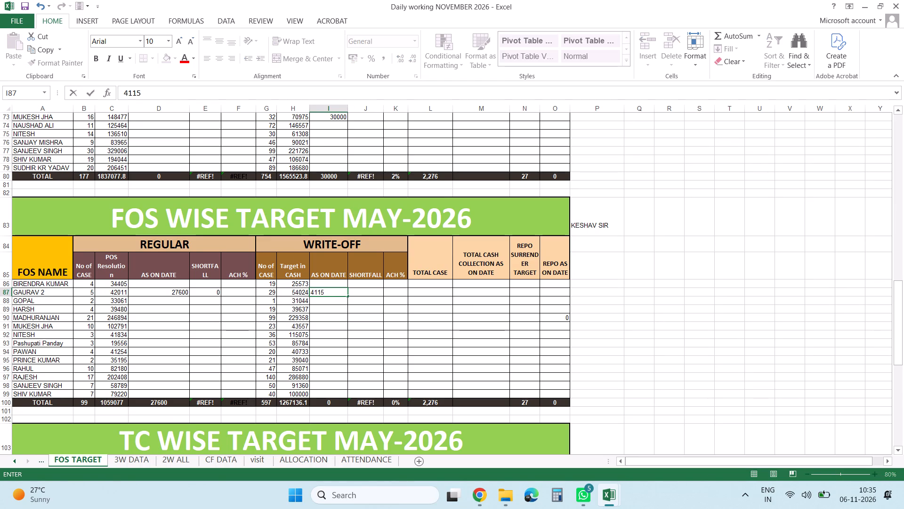
{"action": "key", "text": "Right"}
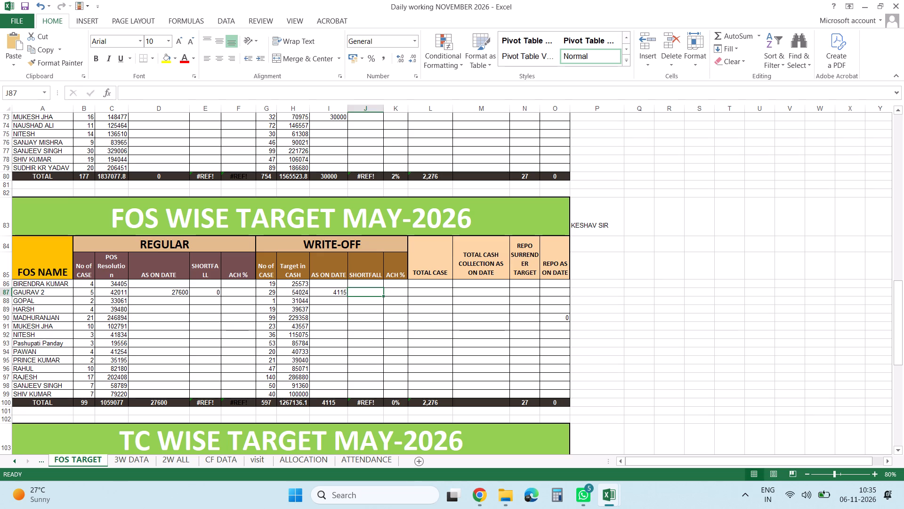
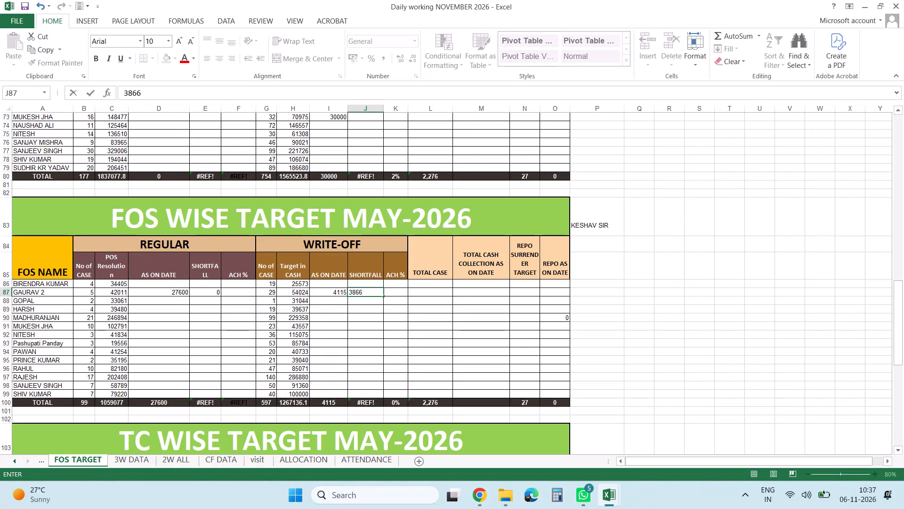
Enter 3866 as GAURAV 2's write-off SHORTFALL in the KESHAV SIR target table.
{"action": "key", "text": "Down"}
Enter 73820 as MADHURANJAN's write-off AS ON DATE amount in the KESHAV SIR target table.
{"action": "key", "text": "Left"}
{"action": "key", "text": "Left"}
{"action": "key", "text": "Left"}
{"action": "key", "text": "Left"}
{"action": "key", "text": "Left"}
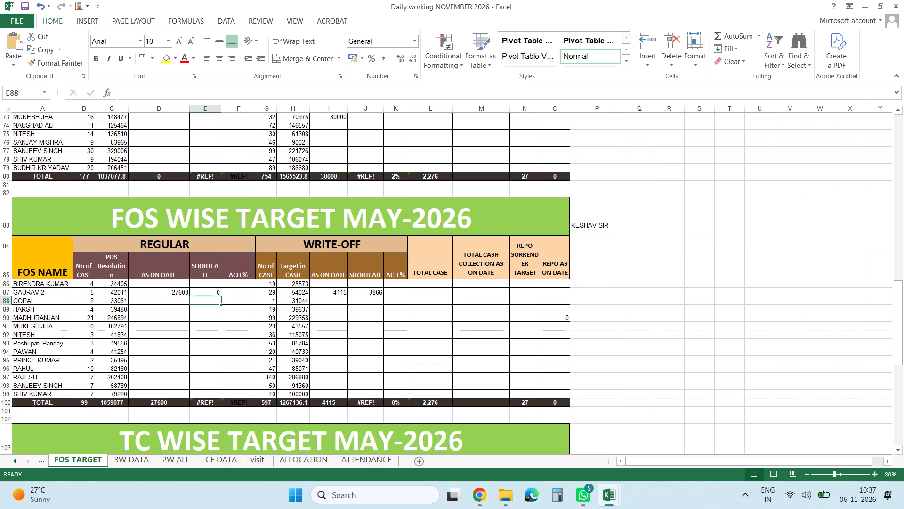
{"action": "key", "text": "Down"}
{"action": "key", "text": "Left"}
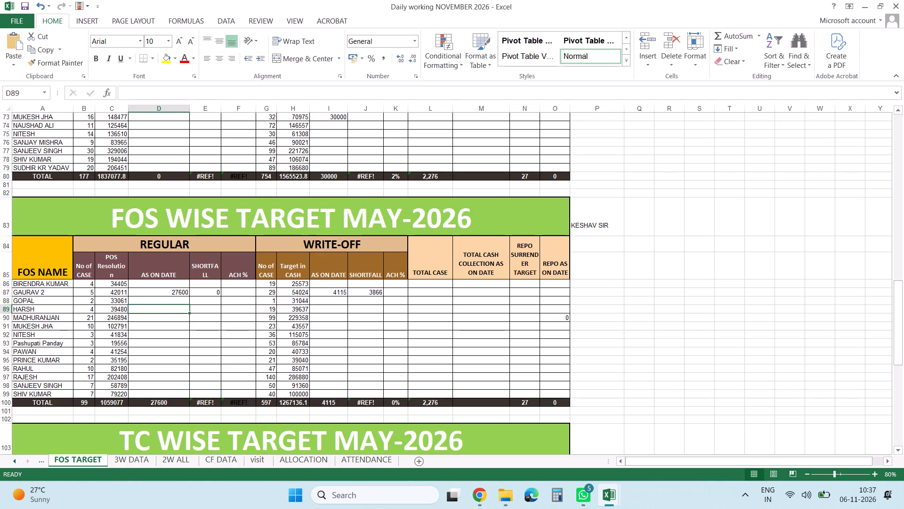
{"action": "key", "text": "Left"}
{"action": "key", "text": "Down"}
{"action": "key", "text": "Left"}
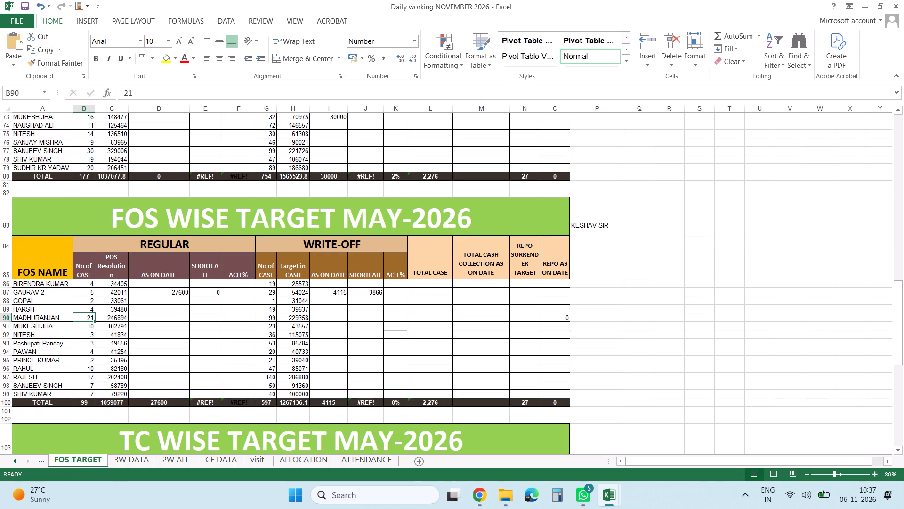
{"action": "key", "text": "Right"}
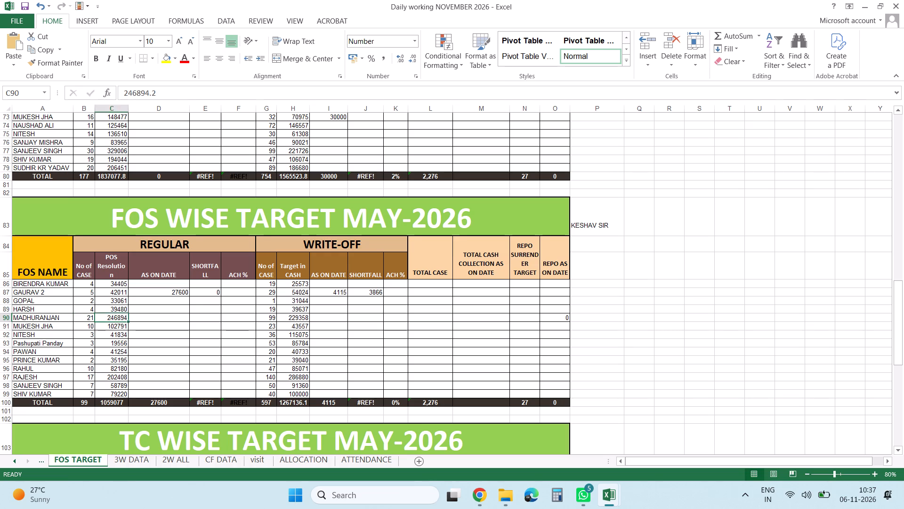
{"action": "key", "text": "Right"}
{"action": "key", "text": "Right"}
{"action": "key", "text": "Right"}
{"action": "key", "text": "Right"}
{"action": "key", "text": "Right"}
{"action": "key", "text": "Right"}
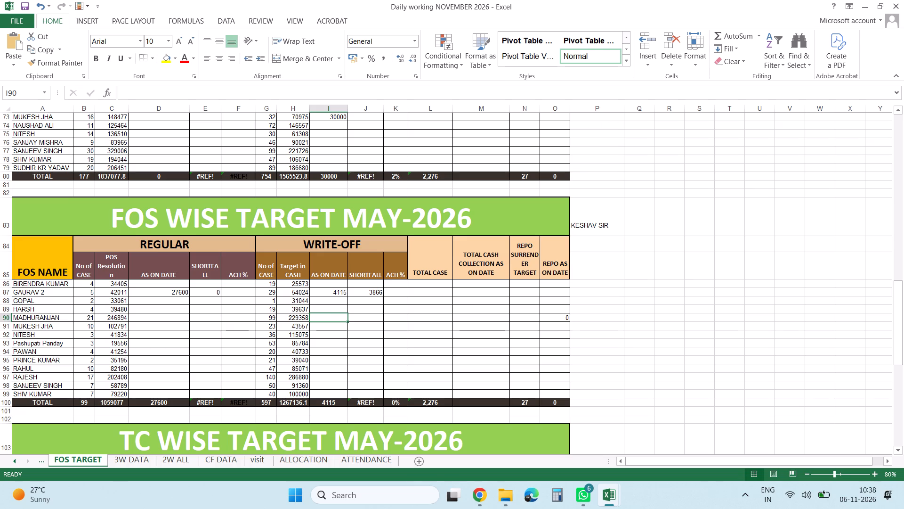
{"action": "key", "text": "7"}
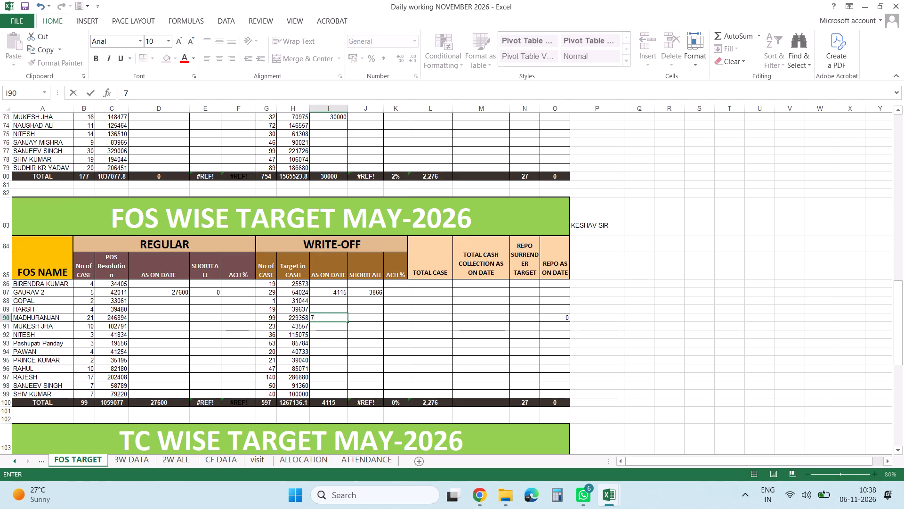
{"action": "key", "text": "3"}
{"action": "type", "text": "820"}
{"action": "key", "text": "Right"}
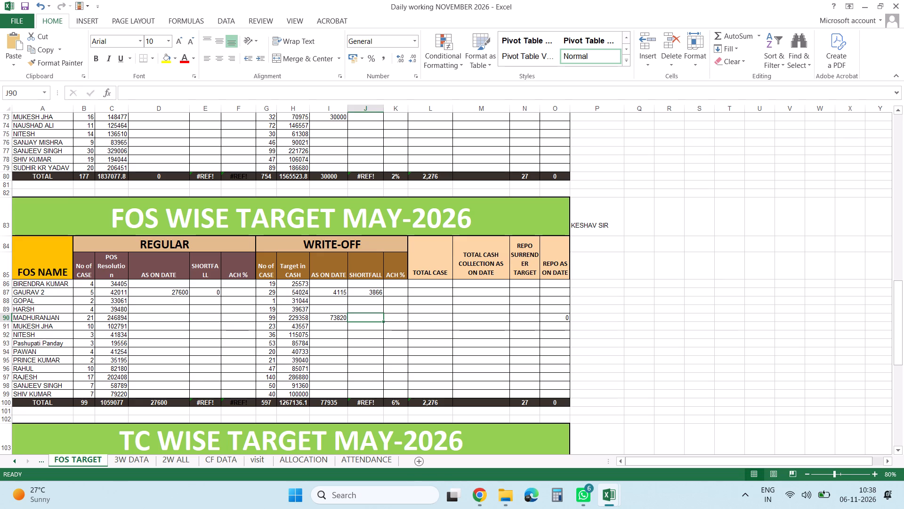
Enter 0 as MADHURANJAN's write-off SHORTFALL in the KESHAV SIR target table.
{"action": "key", "text": "Right"}
{"action": "key", "text": "Left"}
{"action": "key", "text": "0"}
{"action": "key", "text": "Left"}
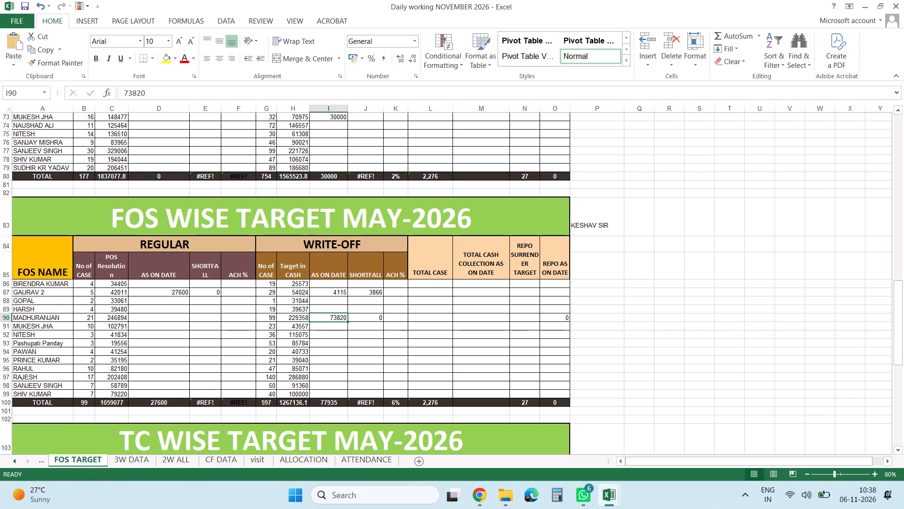
{"action": "key", "text": "Down"}
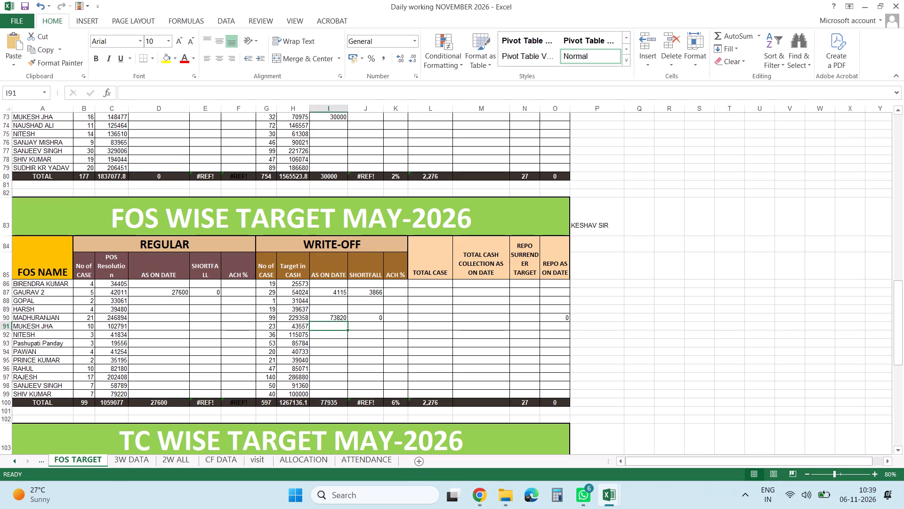
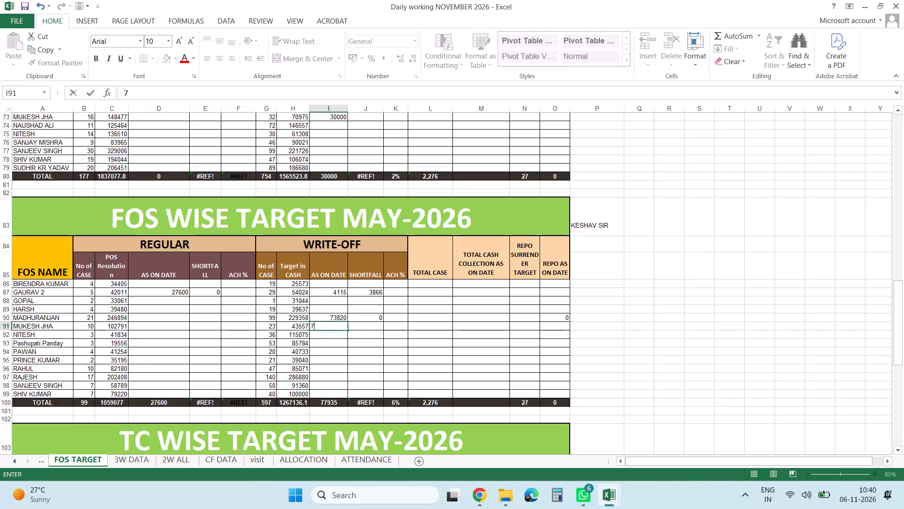
Enter 7050 as the write-off AS ON DATE amount and 0 as the SHORTFALL in row 91 of the KESHAV SIR target table.
{"action": "key", "text": "Right"}
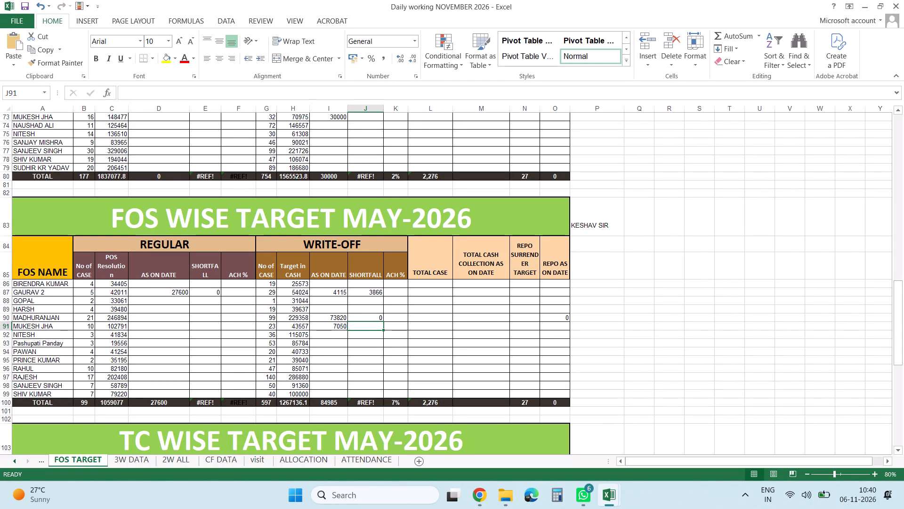
{"action": "key", "text": "0"}
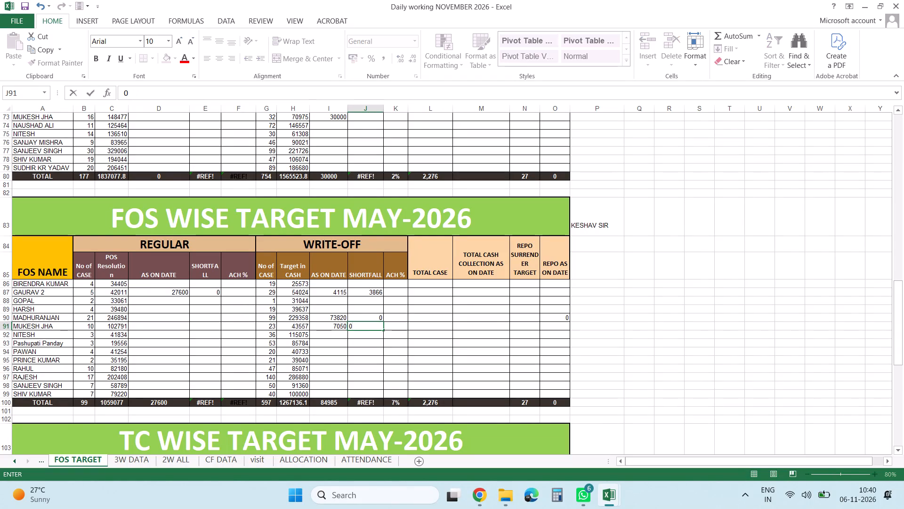
{"action": "key", "text": "Left"}
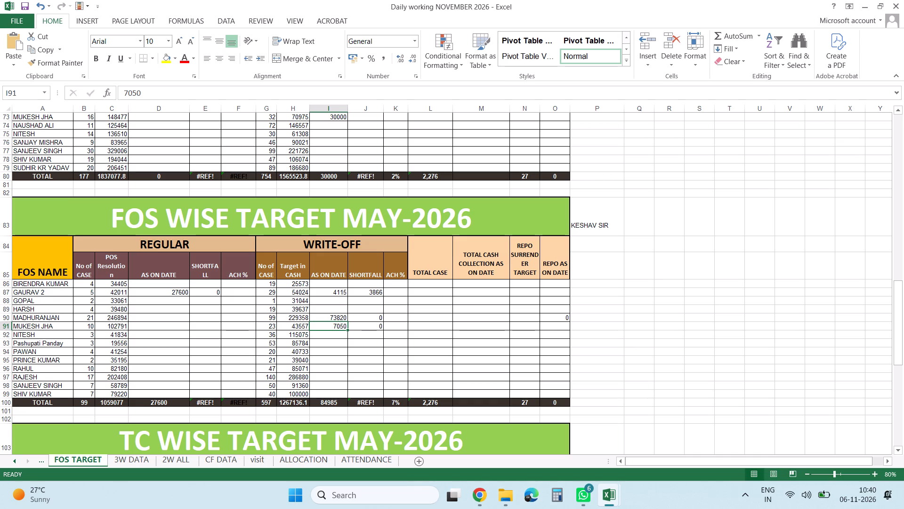
{"action": "key", "text": "Down"}
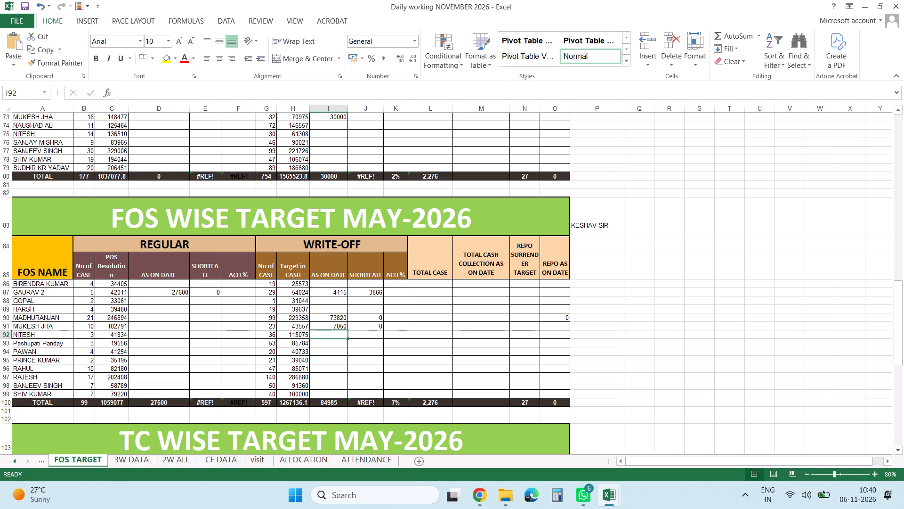
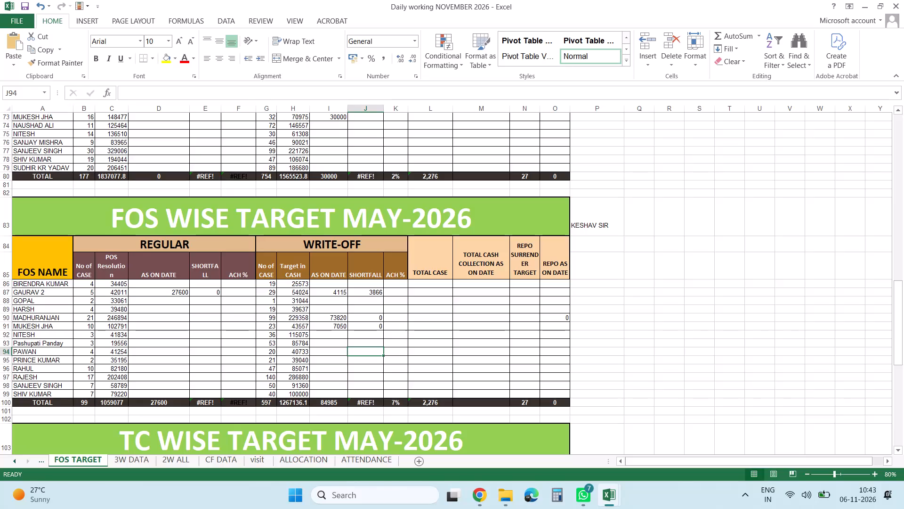
Enter 0 as both write-off AS ON DATE and SHORTFALL in row 94, ending on the AS ON DATE cell of row 96.
{"action": "key", "text": "Left"}
{"action": "key", "text": "Right"}
{"action": "key", "text": "Left"}
{"action": "key", "text": "0"}
{"action": "key", "text": "Right"}
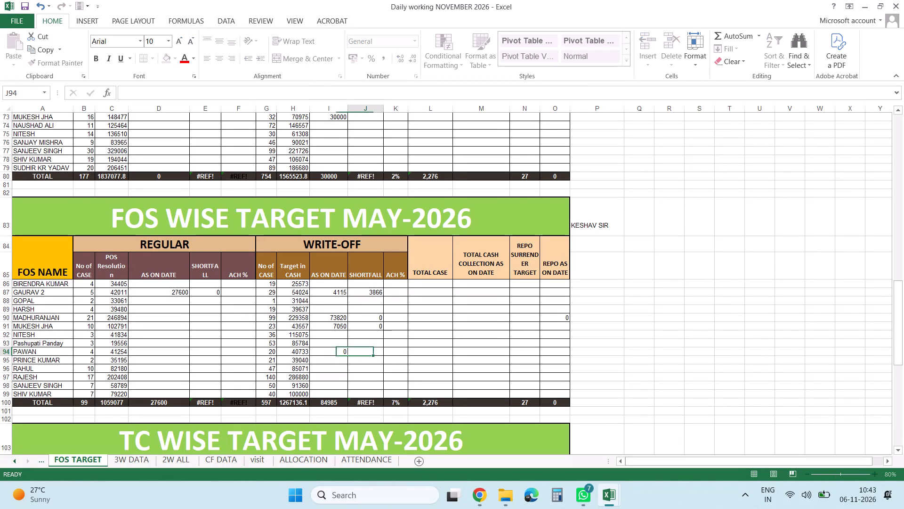
{"action": "key", "text": "0"}
{"action": "key", "text": "Left"}
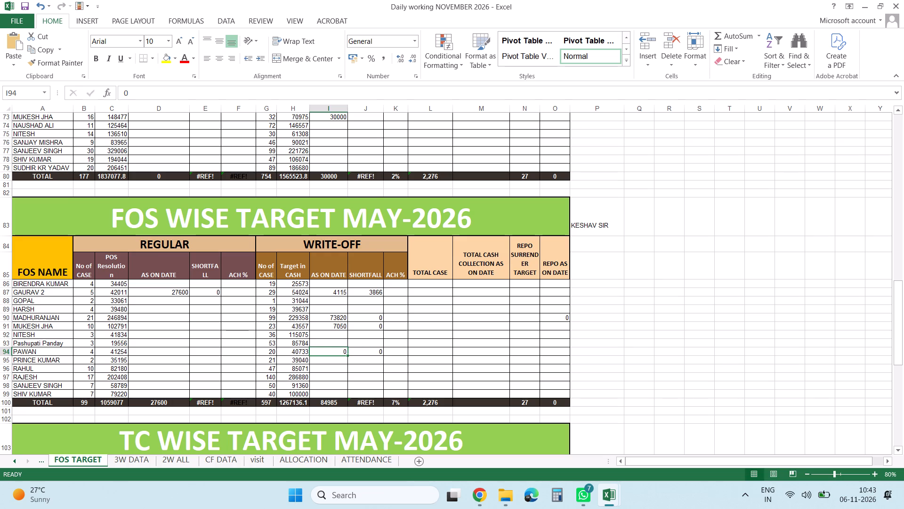
{"action": "key", "text": "Down"}
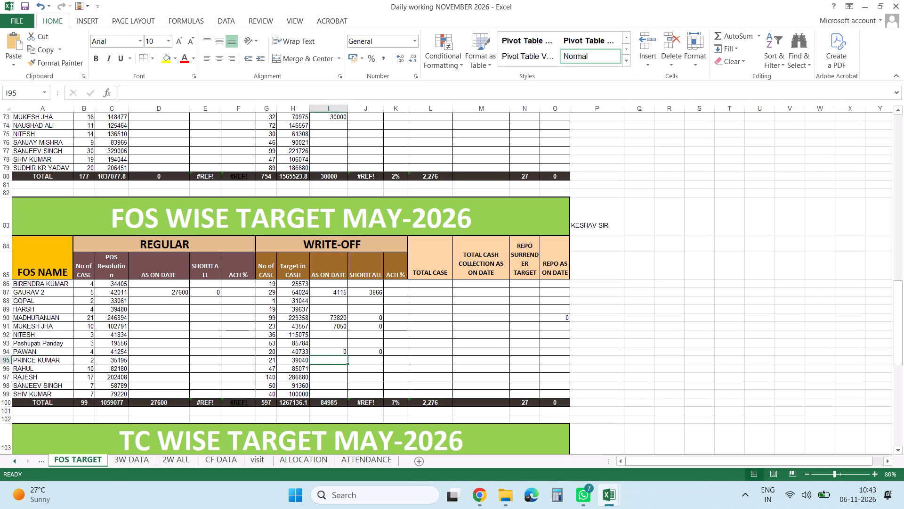
{"action": "key", "text": "Down"}
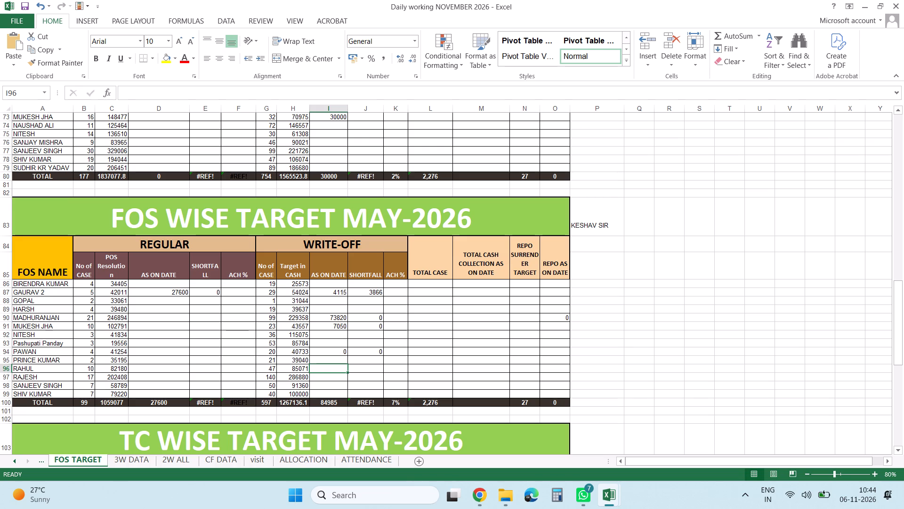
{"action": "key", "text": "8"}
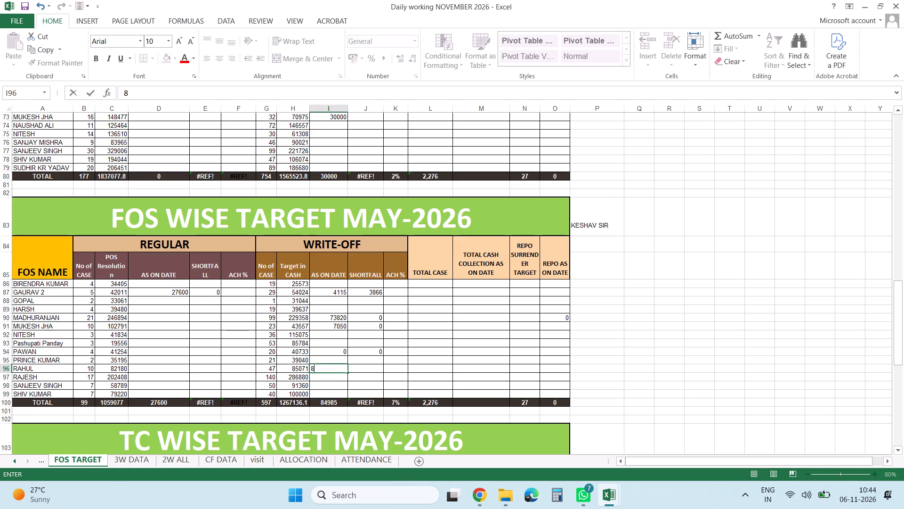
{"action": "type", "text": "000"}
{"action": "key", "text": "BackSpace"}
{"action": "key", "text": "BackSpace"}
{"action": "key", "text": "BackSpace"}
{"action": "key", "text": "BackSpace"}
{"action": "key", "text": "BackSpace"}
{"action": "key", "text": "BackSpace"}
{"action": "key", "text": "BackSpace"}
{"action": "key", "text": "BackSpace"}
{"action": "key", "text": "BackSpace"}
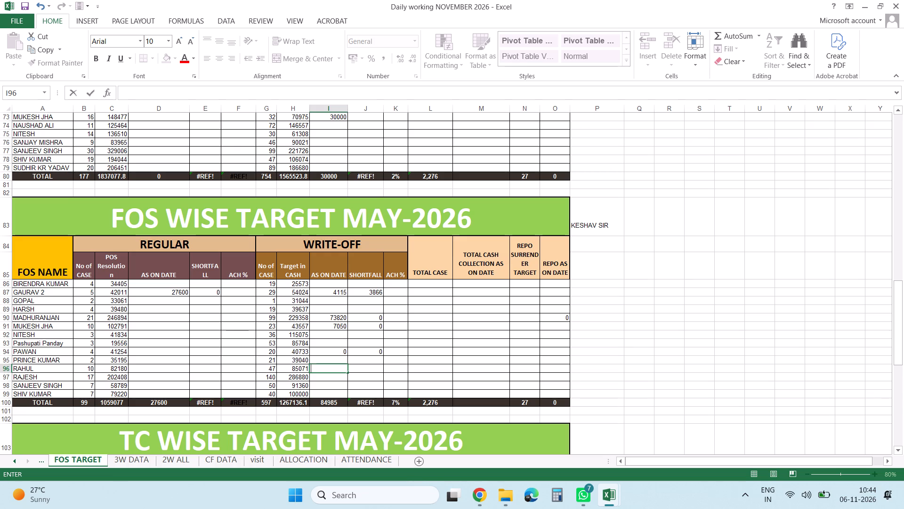
Enter 4800 as the write-off AS ON DATE amount in row 96 of the KESHAV SIR target table.
{"action": "type", "text": "48"}
{"action": "type", "text": "00"}
{"action": "key", "text": "Right"}
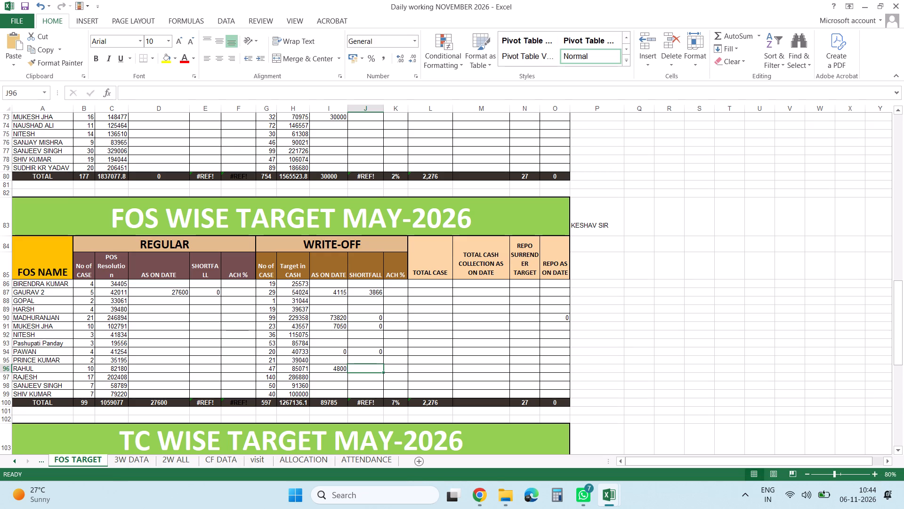
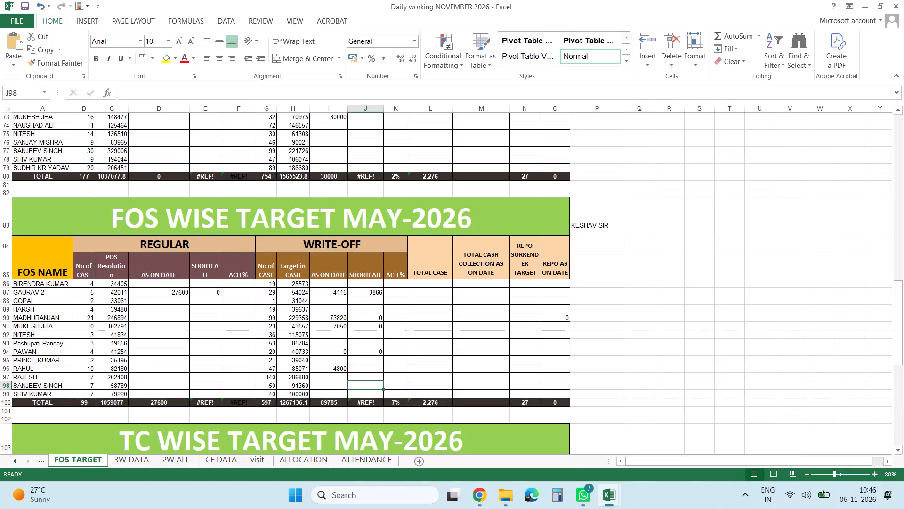
Go to the write-off AS ON DATE cell of row 99 in the KESHAV SIR target table.
{"action": "key", "text": "Down"}
{"action": "key", "text": "Left"}
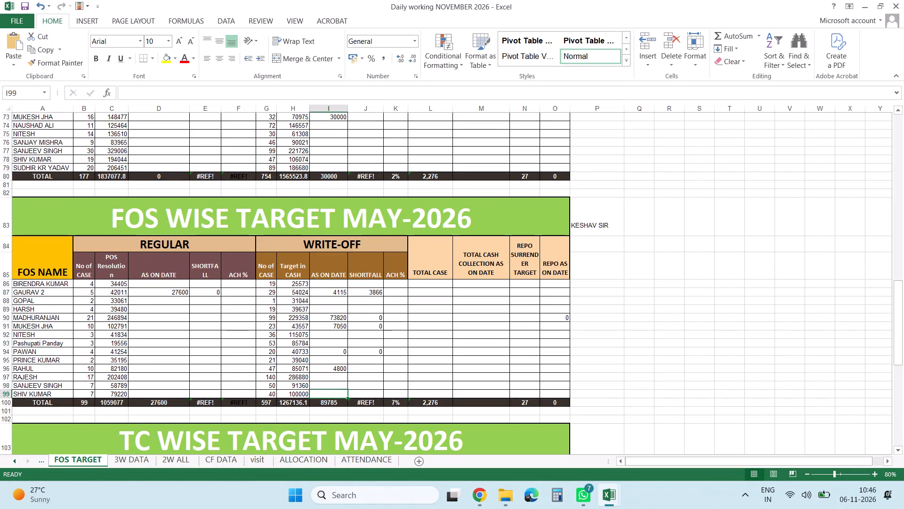
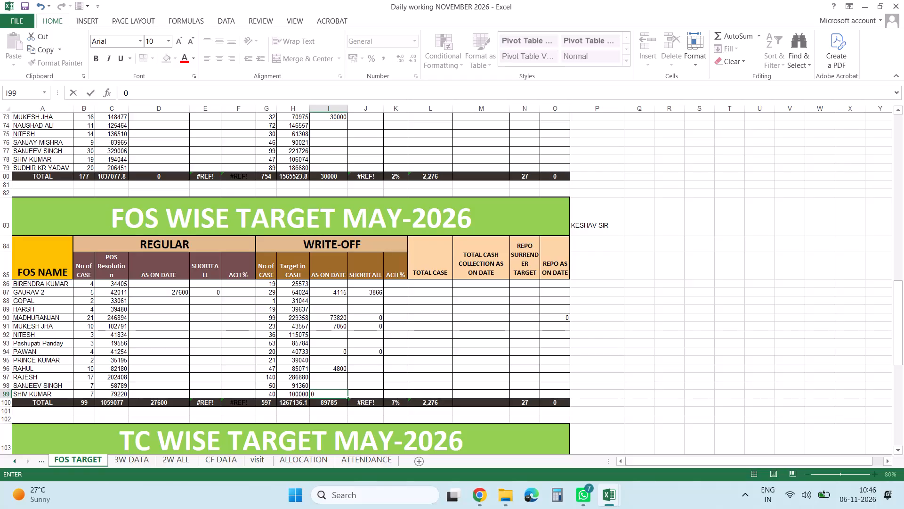
Enter 15000 as the write-off SHORTFALL in row 99 of the KESHAV SIR target table.
{"action": "key", "text": "Right"}
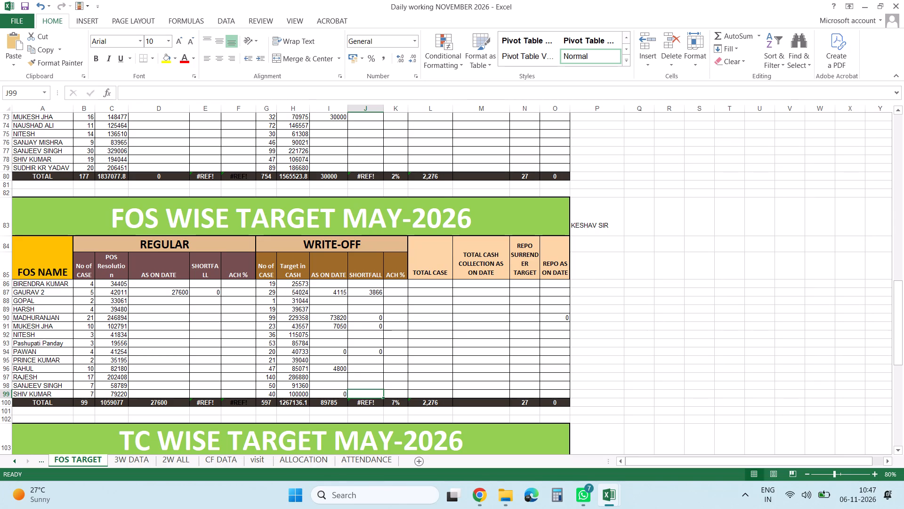
{"action": "type", "text": "15000"}
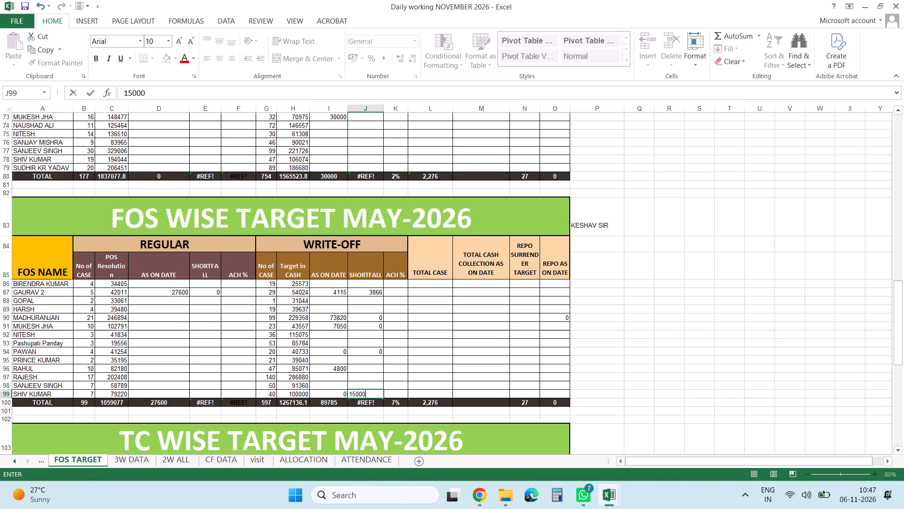
{"action": "key", "text": "Left"}
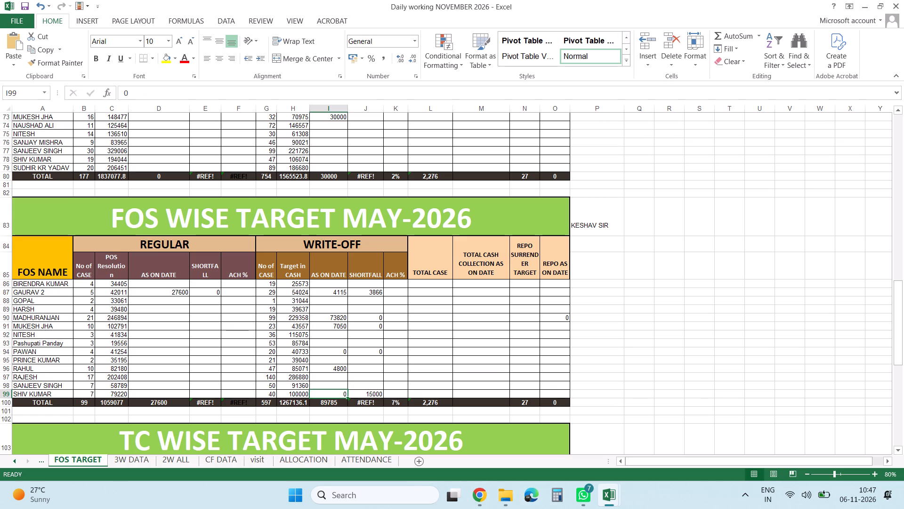
Go to the write-off AS ON DATE cell of row 92 in the KESHAV SIR target table.
{"action": "key", "text": "Up"}
{"action": "key", "text": "Up"}
{"action": "key", "text": "Up"}
{"action": "key", "text": "Up"}
{"action": "key", "text": "Up"}
{"action": "key", "text": "Up"}
{"action": "key", "text": "Up"}
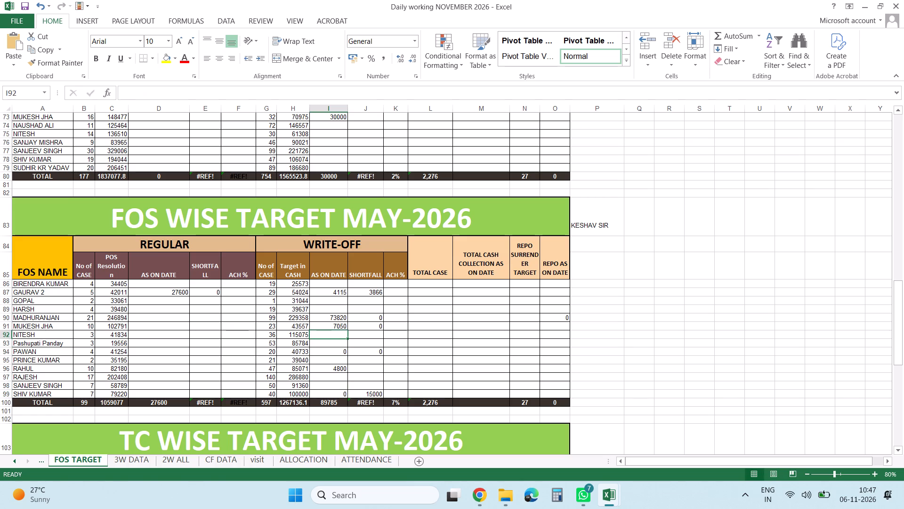
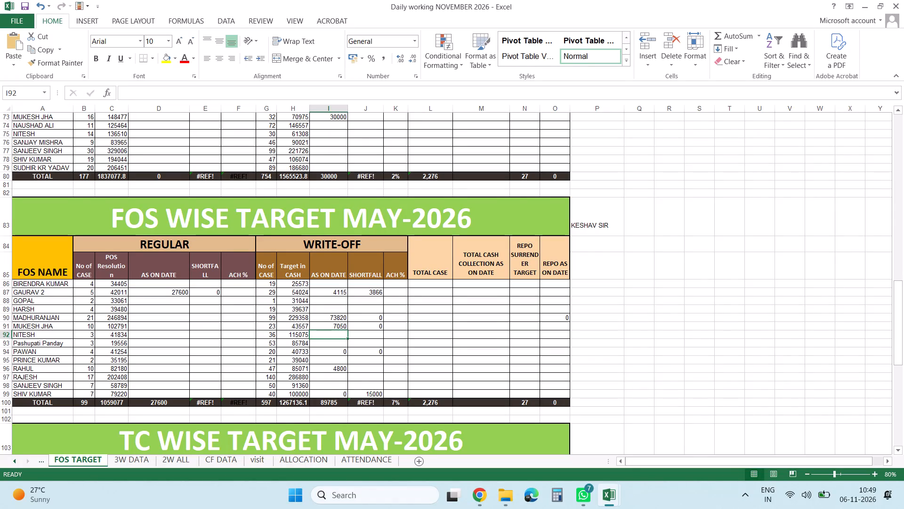
Select the write-off AS ON DATE cells from row 87 through row 99 in the KESHAV SIR target table to check their sum.
{"action": "left_click_drag", "start_coordinate": [334, 291], "coordinate": [334, 364]}
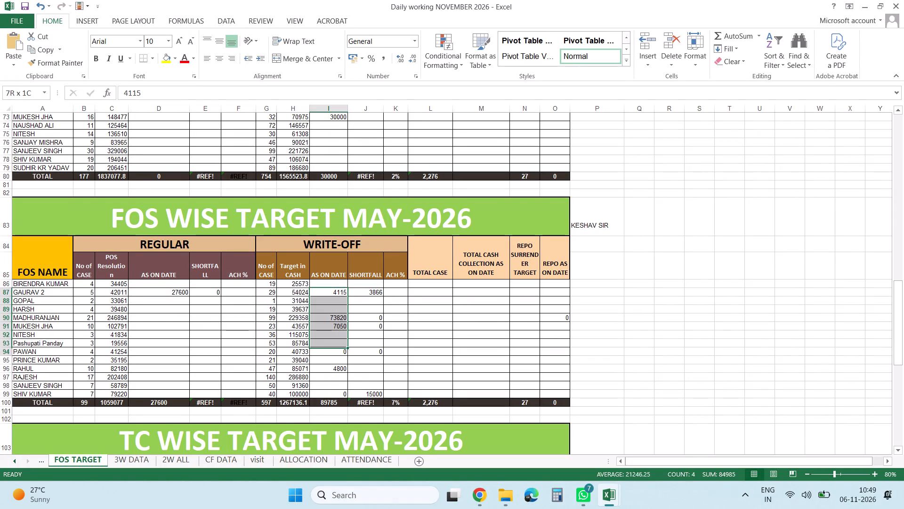
{"action": "left_click_drag", "start_coordinate": [334, 364], "coordinate": [340, 398]}
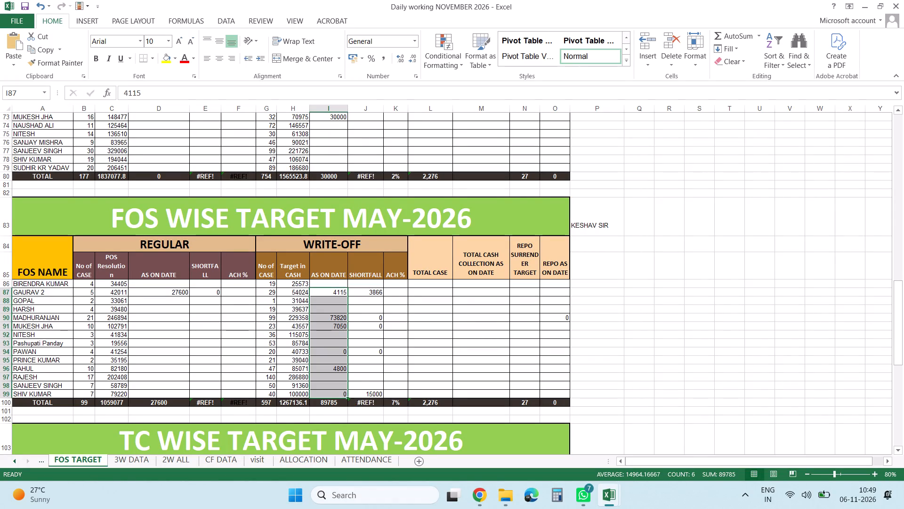
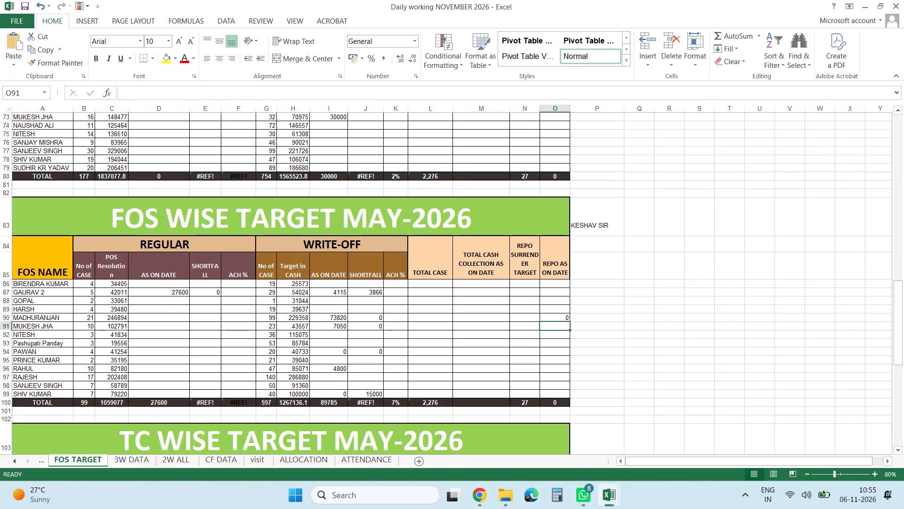
Look through the PR-ACHH, CF FEEDBACK and TR-ACH sheets for the report table that needs updating.
{"action": "left_click", "coordinate": [372, 300]}
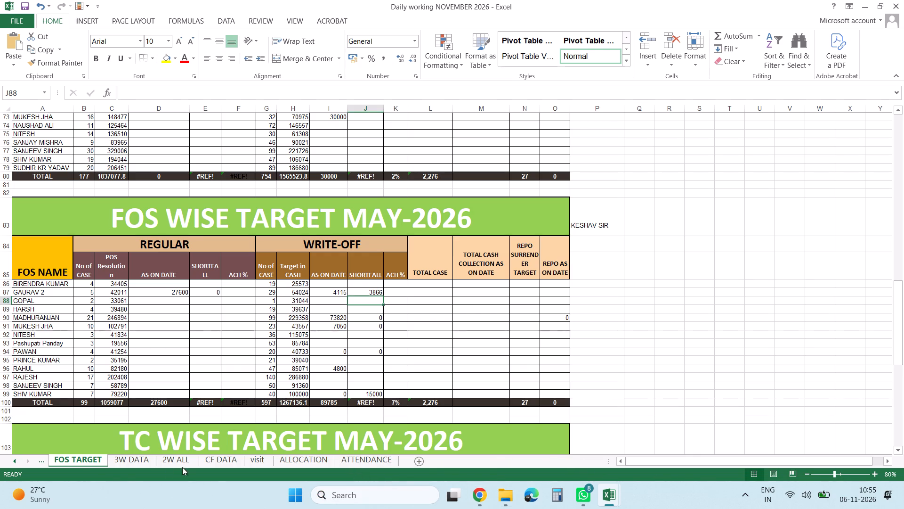
{"action": "triple_click", "coordinate": [14, 460]}
{"action": "left_click", "coordinate": [14, 460]}
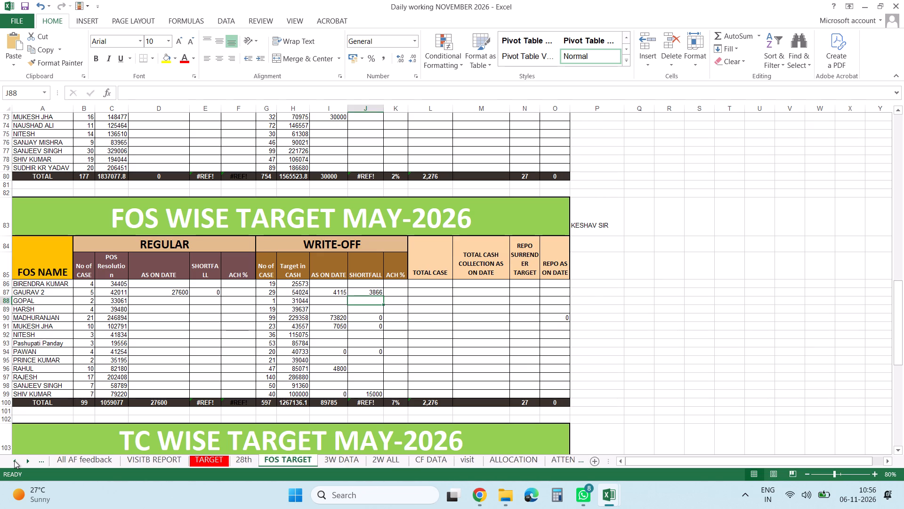
{"action": "left_click", "coordinate": [14, 460]}
{"action": "left_click", "coordinate": [14, 460]}
{"action": "left_click", "coordinate": [14, 460]}
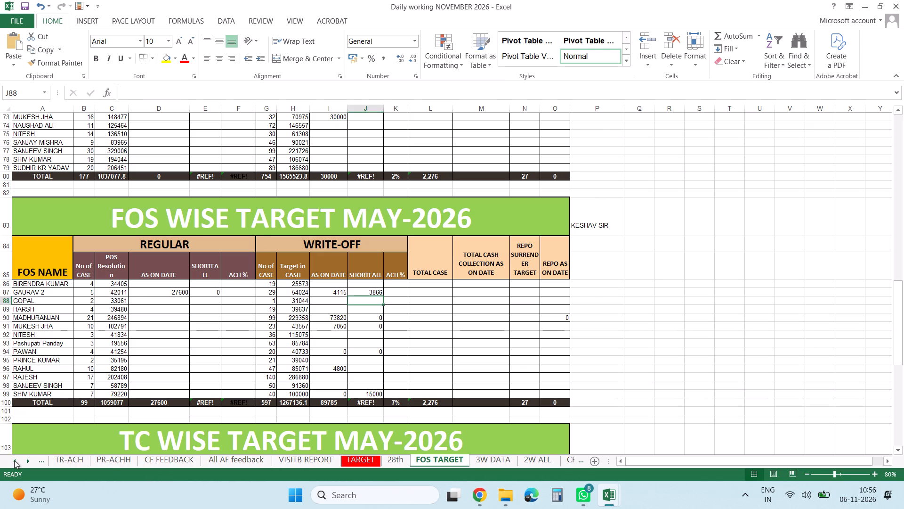
{"action": "left_click", "coordinate": [113, 459]}
{"action": "scroll", "coordinate": [195, 385], "scroll_direction": "up", "scroll_amount": 8}
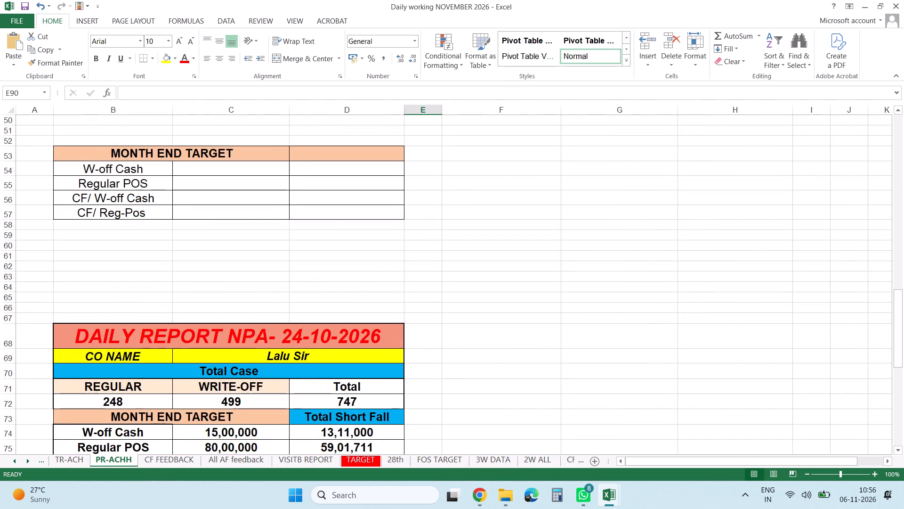
{"action": "scroll", "coordinate": [195, 385], "scroll_direction": "up", "scroll_amount": 5}
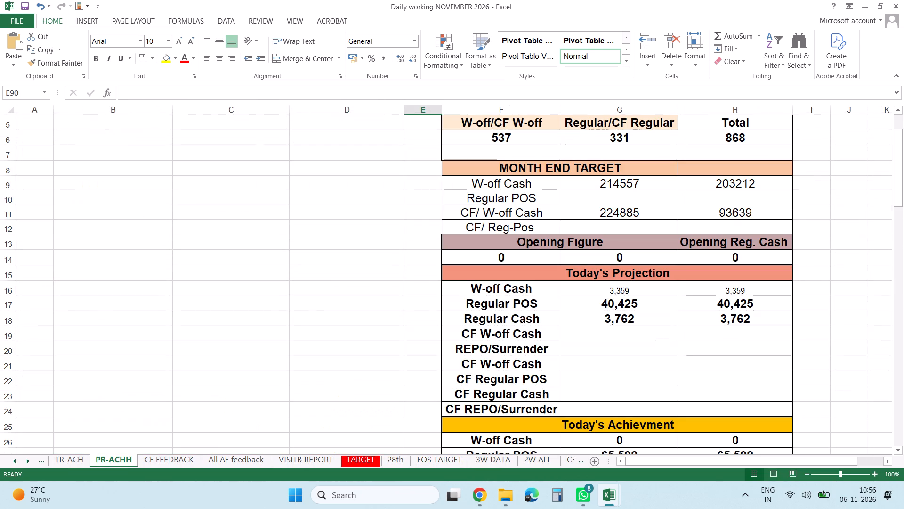
{"action": "scroll", "coordinate": [195, 385], "scroll_direction": "down", "scroll_amount": 5}
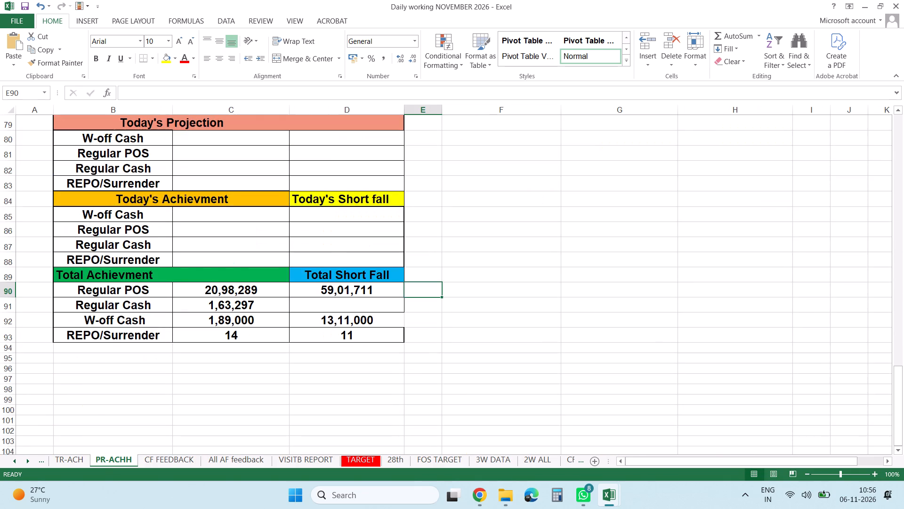
{"action": "scroll", "coordinate": [195, 385], "scroll_direction": "down", "scroll_amount": 5}
{"action": "scroll", "coordinate": [195, 385], "scroll_direction": "up", "scroll_amount": 8}
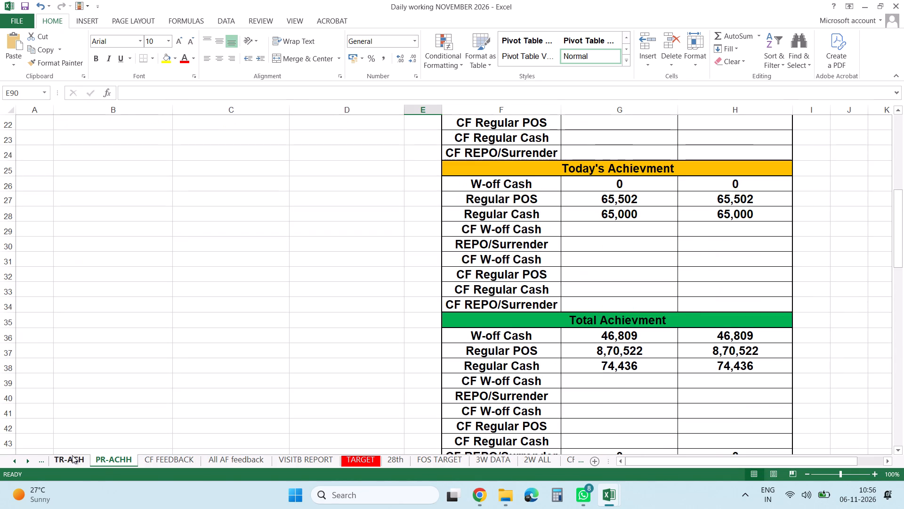
{"action": "left_click", "coordinate": [153, 460]}
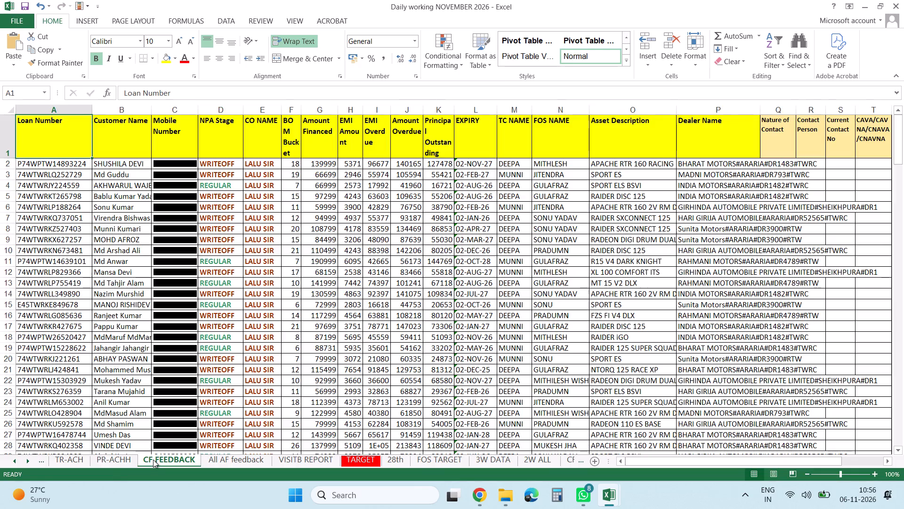
{"action": "left_click", "coordinate": [128, 458]}
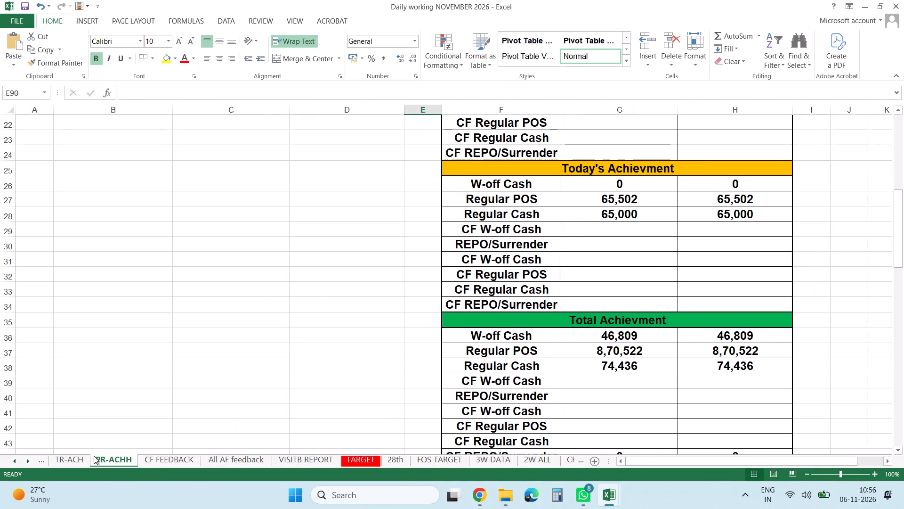
{"action": "left_click", "coordinate": [79, 456]}
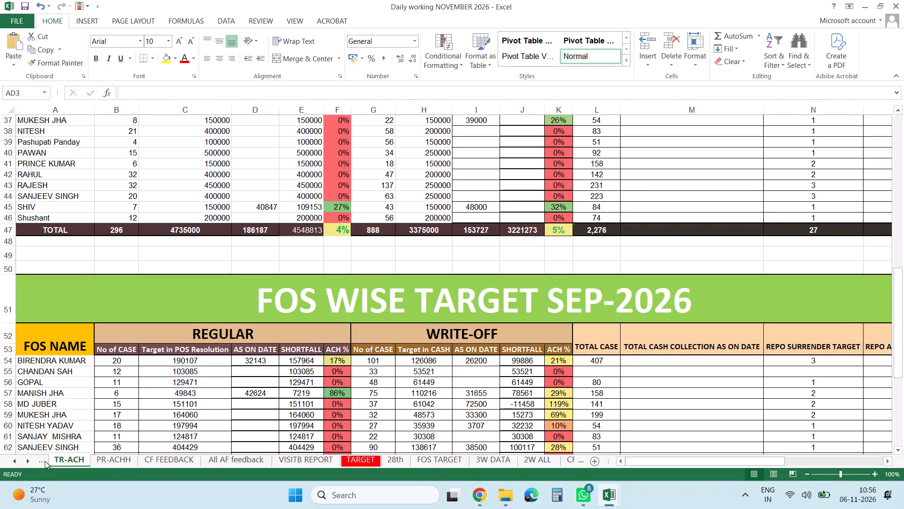
On the PR VS ACH sheet, delete rows 85 and 93 to 95 (original numbering) from the Today Achievement table that starts at row 78.
{"action": "left_click", "coordinate": [17, 461]}
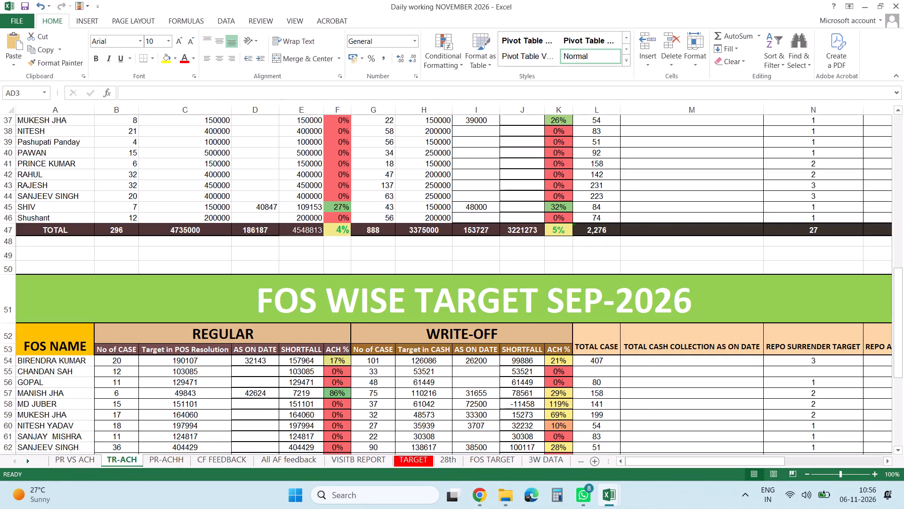
{"action": "left_click", "coordinate": [71, 463]}
{"action": "scroll", "coordinate": [207, 347], "scroll_direction": "up", "scroll_amount": 4}
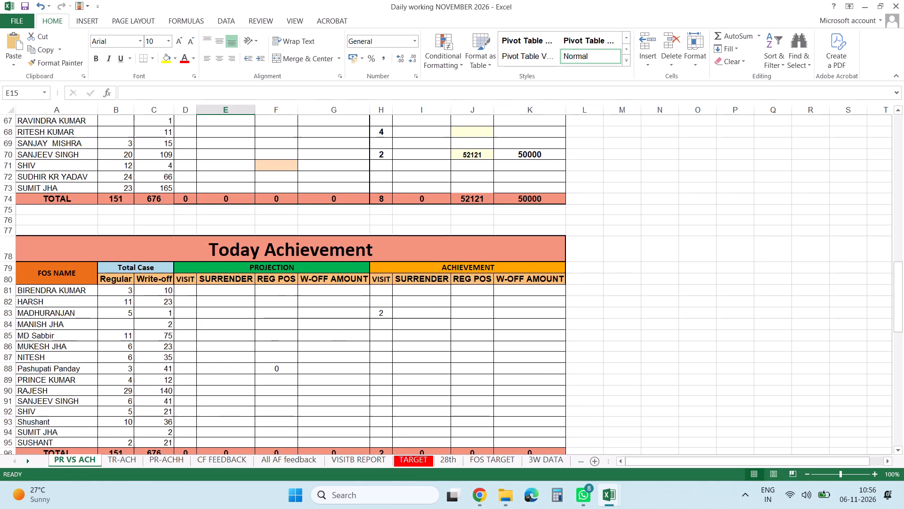
{"action": "scroll", "coordinate": [207, 347], "scroll_direction": "up", "scroll_amount": 2}
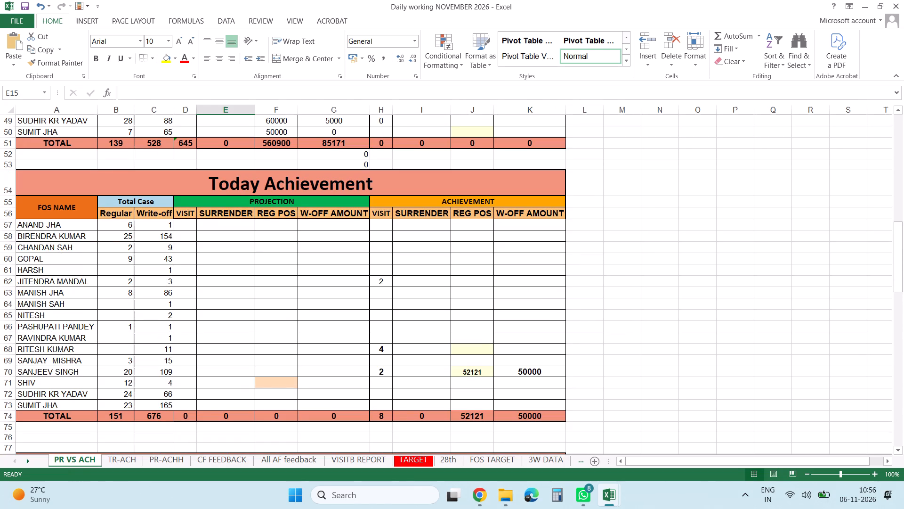
{"action": "scroll", "coordinate": [207, 347], "scroll_direction": "up", "scroll_amount": 5}
{"action": "scroll", "coordinate": [207, 347], "scroll_direction": "down", "scroll_amount": 2}
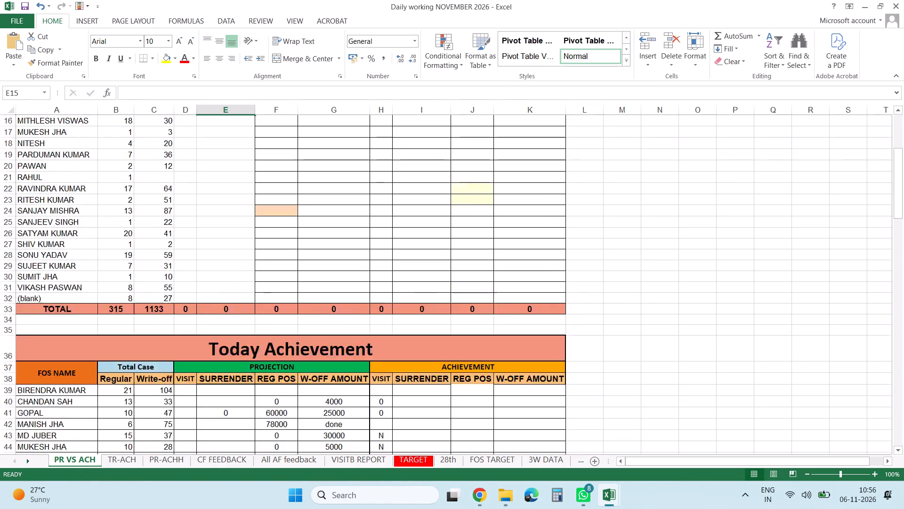
{"action": "scroll", "coordinate": [207, 347], "scroll_direction": "down", "scroll_amount": 3}
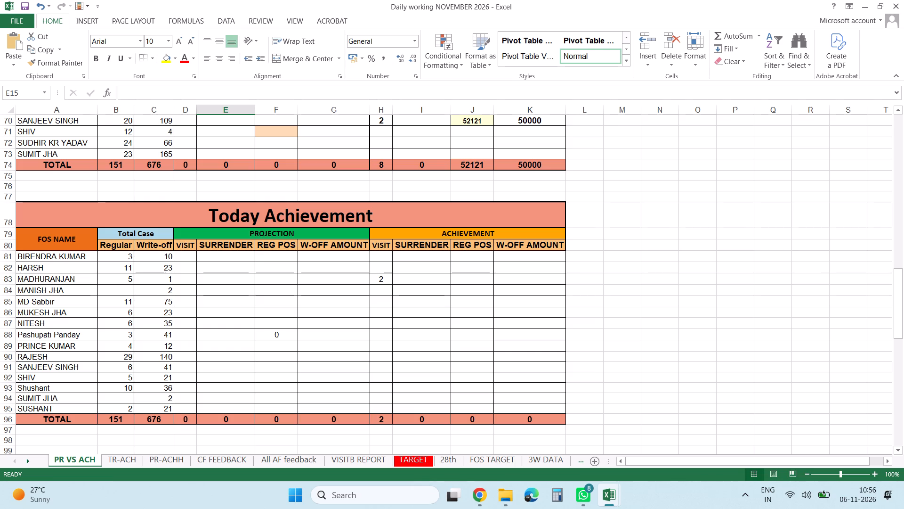
{"action": "left_click", "coordinate": [11, 302]}
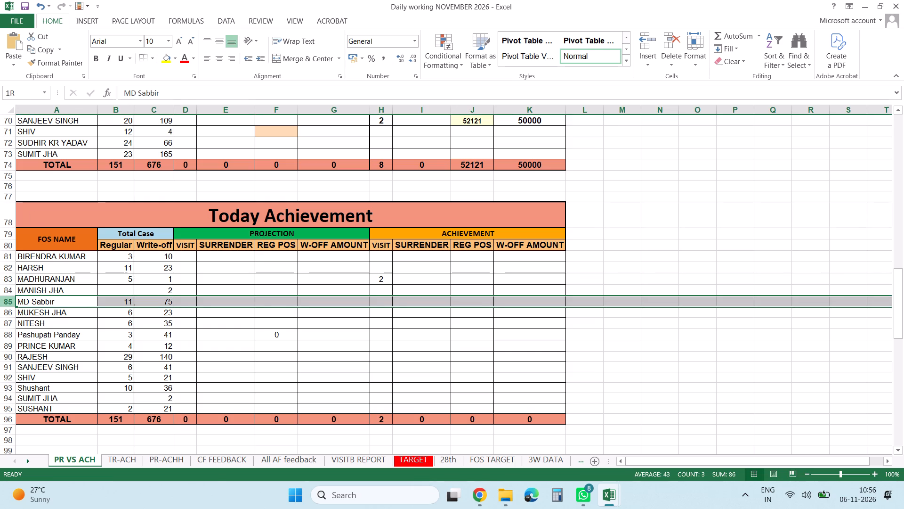
{"action": "key", "text": "ctrl+minus"}
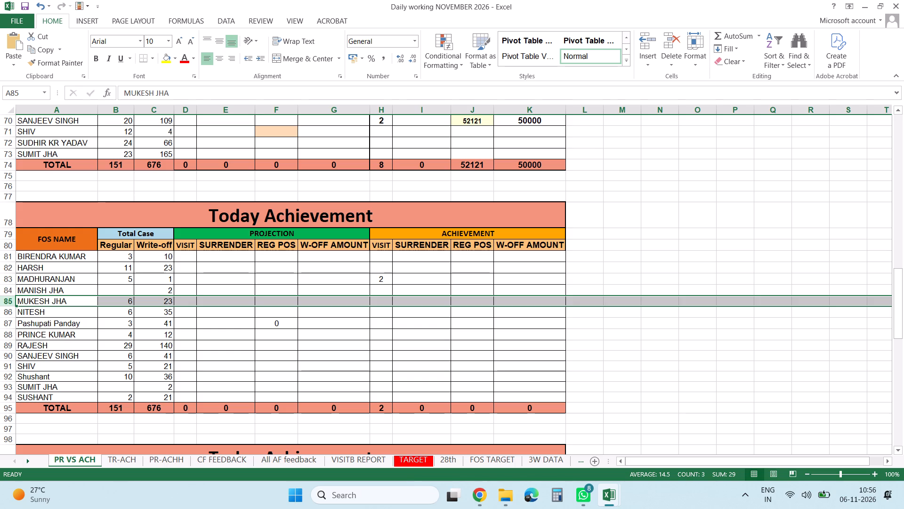
{"action": "left_click", "coordinate": [15, 376]}
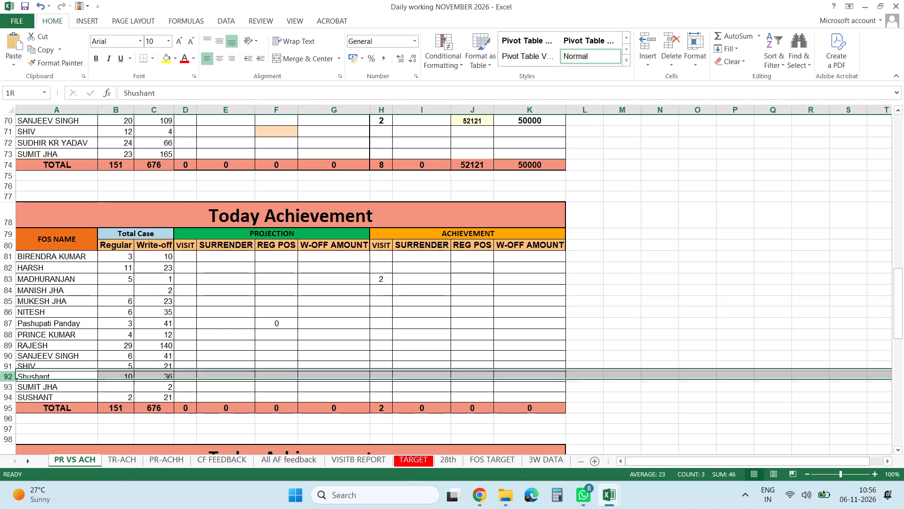
{"action": "key", "text": "ctrl+minus"}
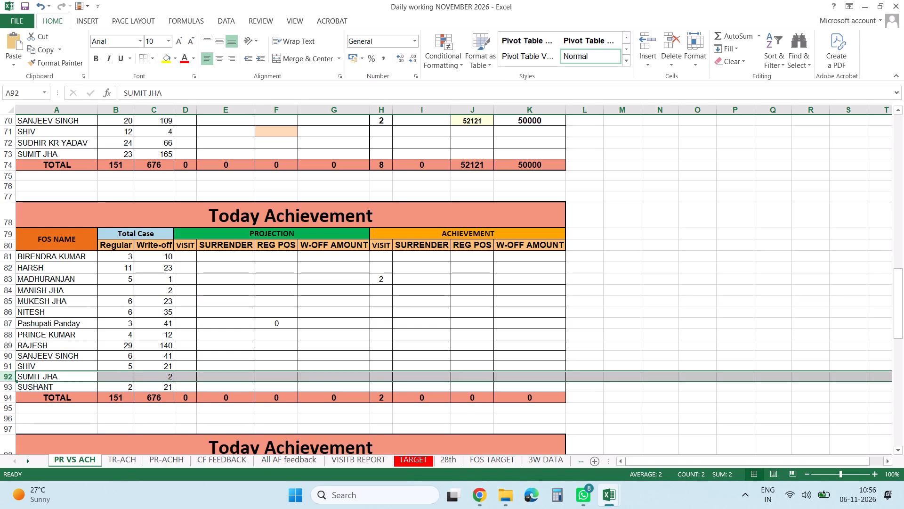
{"action": "left_click", "coordinate": [11, 385]}
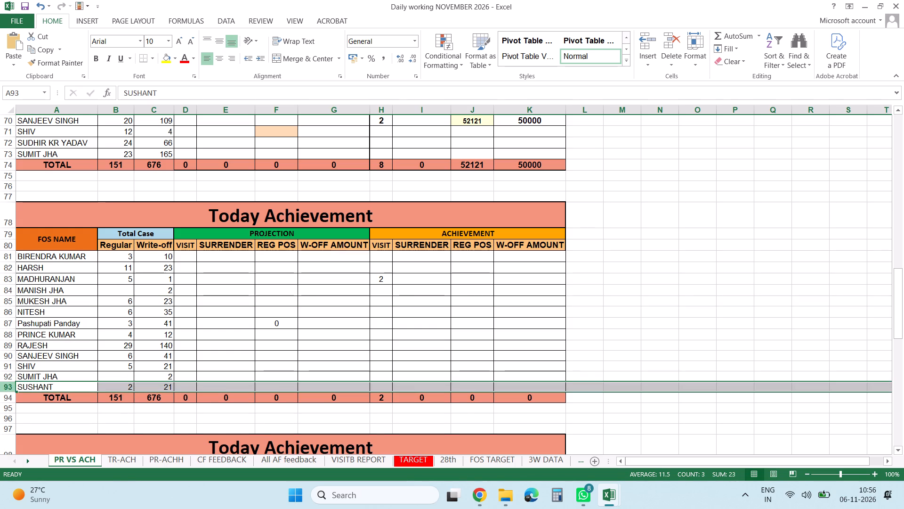
{"action": "key", "text": "ctrl+minus"}
{"action": "left_click", "coordinate": [158, 346]}
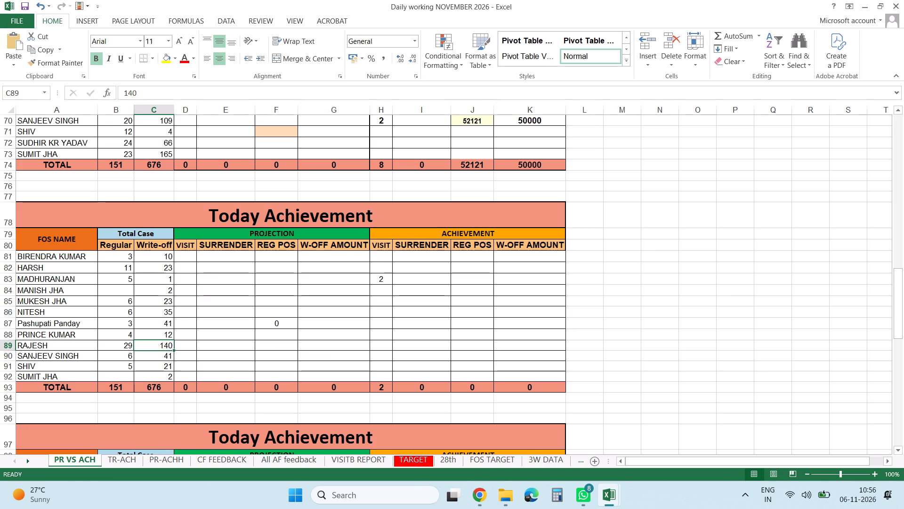
{"action": "left_click", "coordinate": [13, 376]}
{"action": "key", "text": "ctrl+minus"}
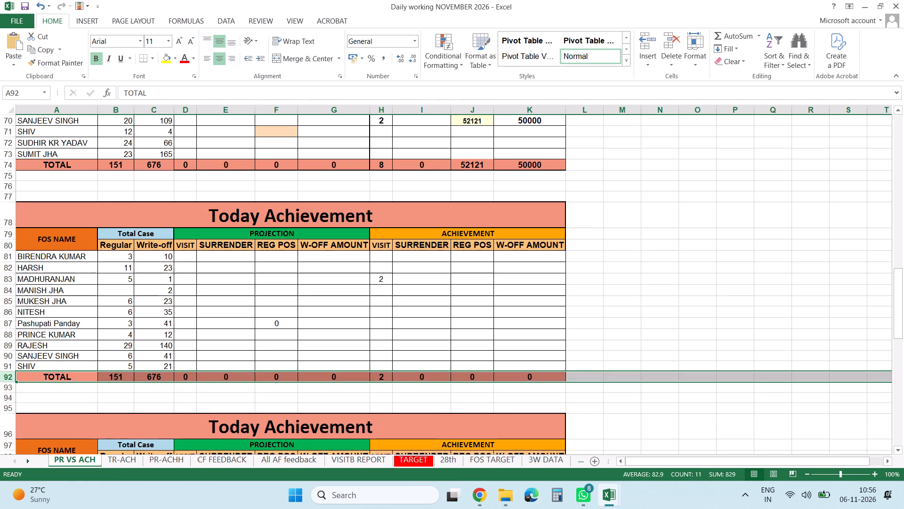
Hide columns B and C, the Total Case Regular and Write-off columns, on the PR VS ACH sheet.
{"action": "left_click", "coordinate": [122, 255]}
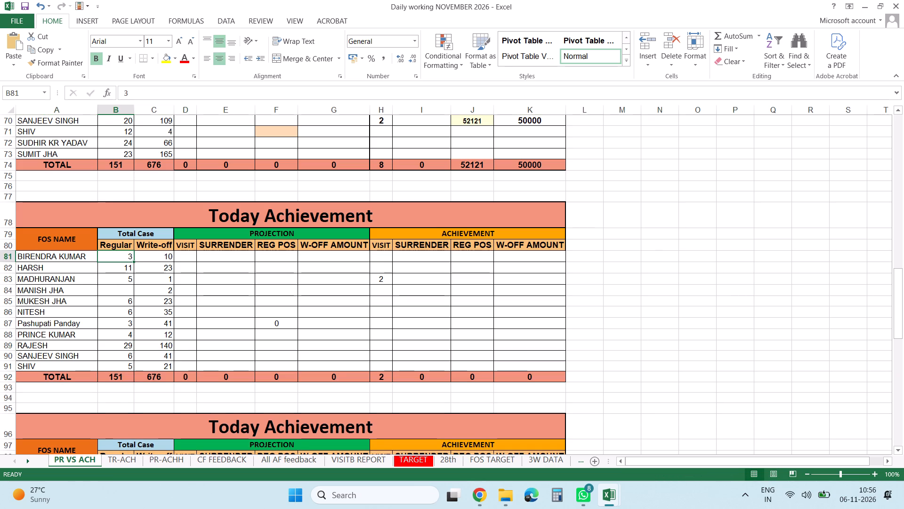
{"action": "left_click_drag", "start_coordinate": [174, 109], "coordinate": [134, 110]}
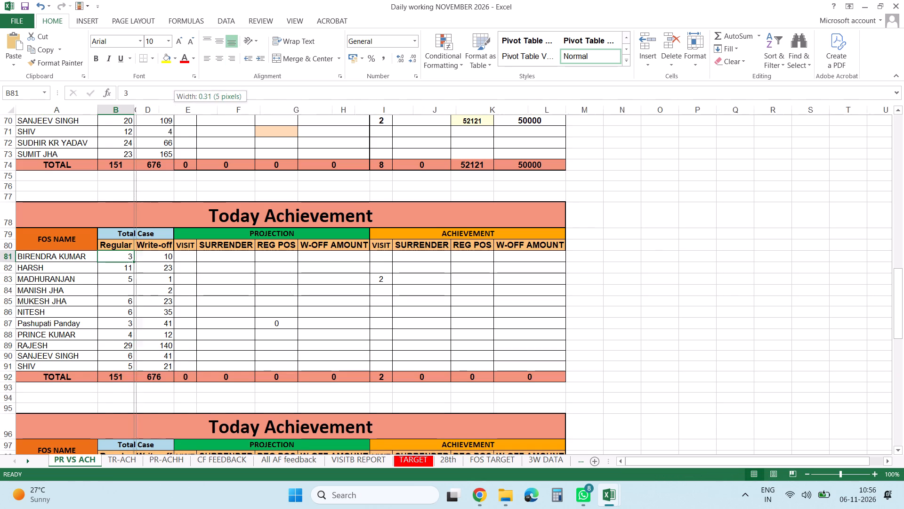
{"action": "left_click_drag", "start_coordinate": [134, 110], "coordinate": [98, 106]}
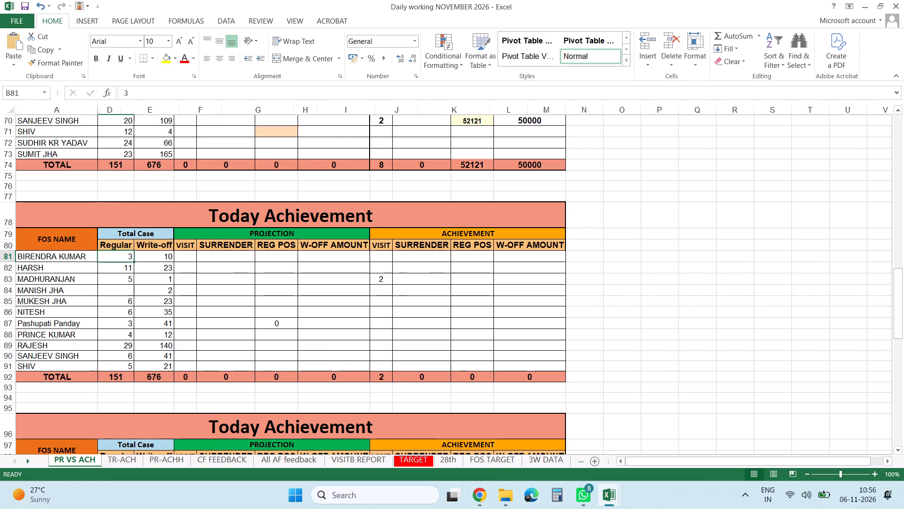
{"action": "left_click", "coordinate": [192, 270]}
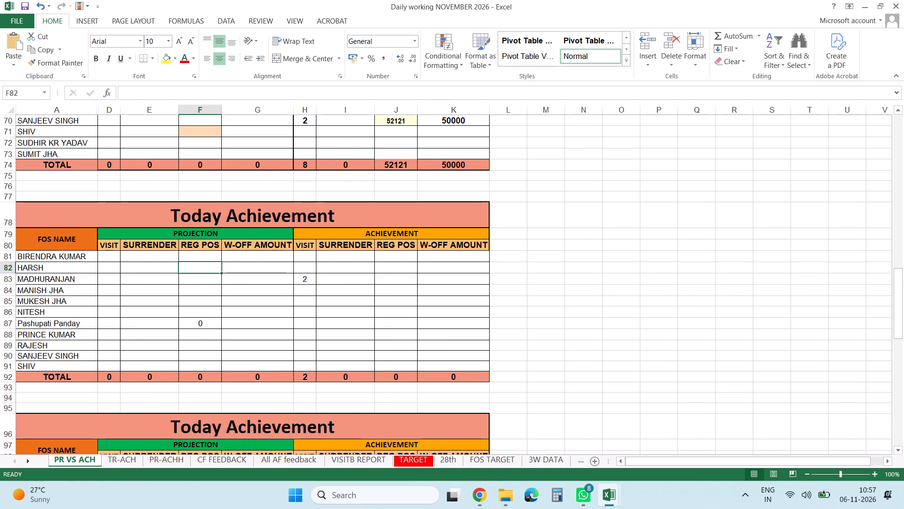
Delete the HARSH row, row 82, from the same Today Achievement table.
{"action": "left_click", "coordinate": [244, 263]}
{"action": "left_click", "coordinate": [246, 258]}
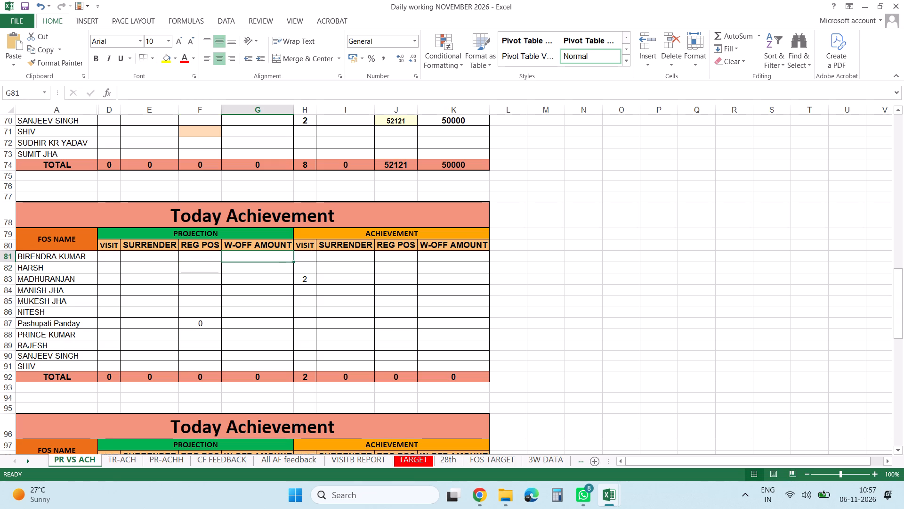
{"action": "left_click", "coordinate": [9, 268]}
{"action": "key", "text": "ctrl+minus"}
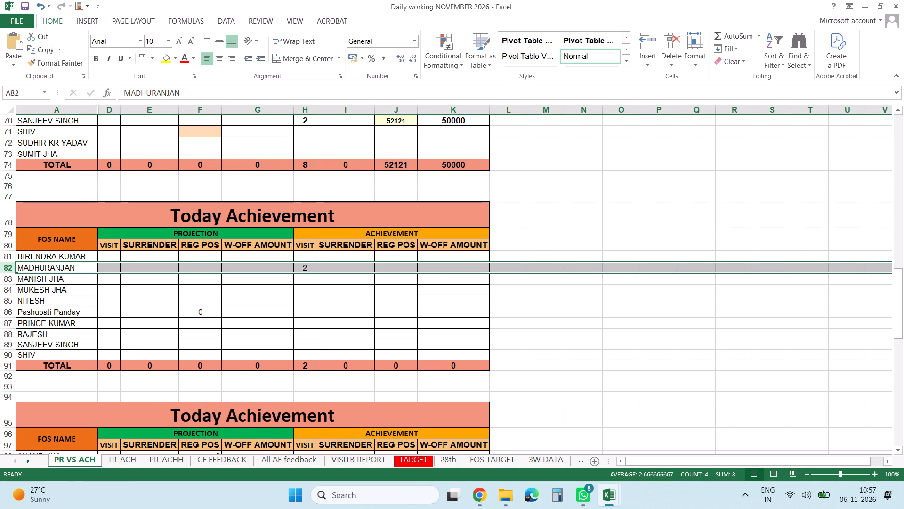
{"action": "left_click", "coordinate": [164, 285]}
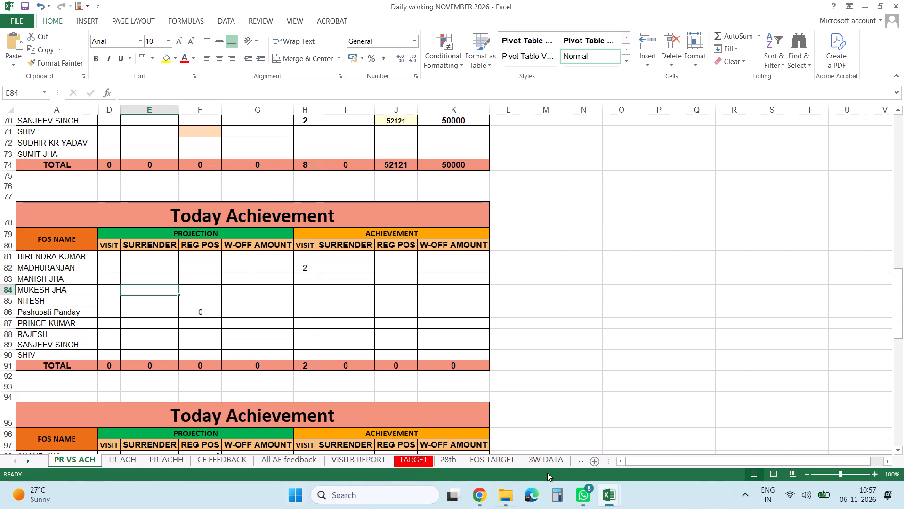
Check the KESHAV SIR table's FOS names on FOS TARGET and insert a blank row above SHIV in the PR VS ACH Today Achievement table.
{"action": "left_click", "coordinate": [500, 460]}
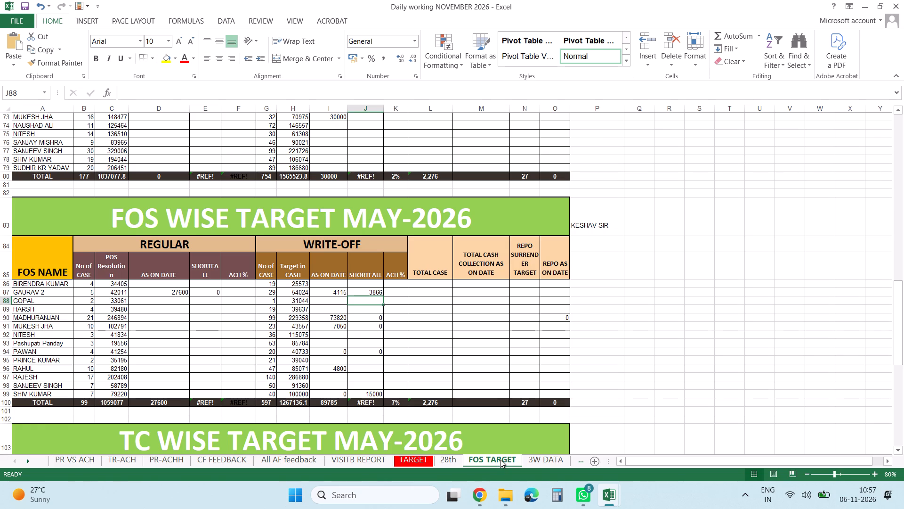
{"action": "key", "text": "alt+Tab"}
{"action": "key", "text": "alt+Tab"}
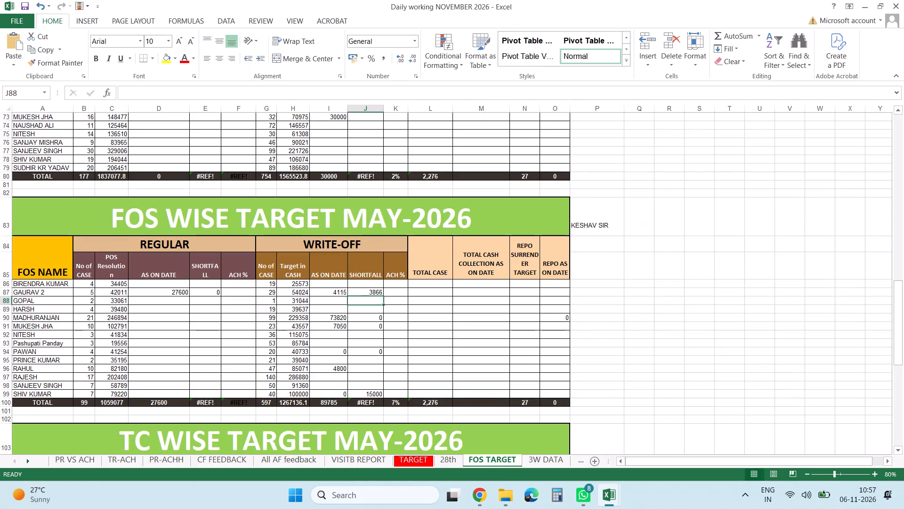
{"action": "key", "text": "alt+Tab"}
{"action": "key", "text": "alt+Tab"}
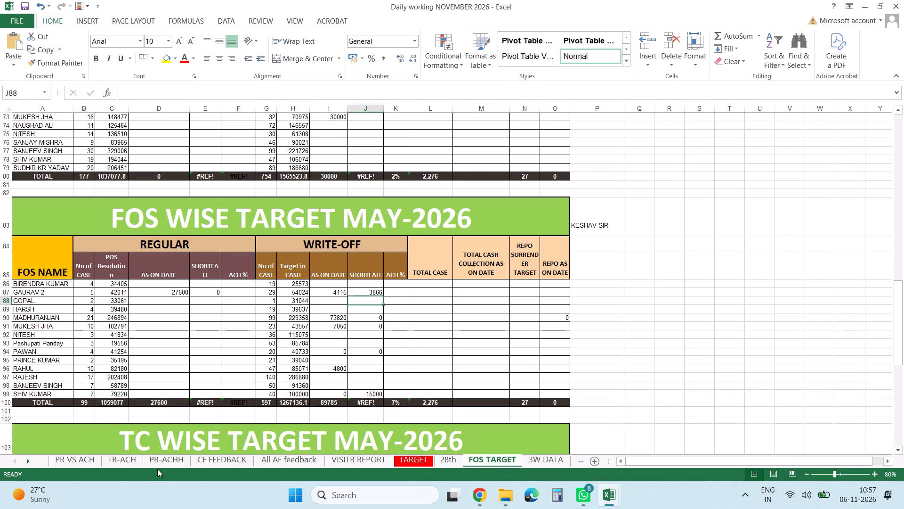
{"action": "left_click", "coordinate": [55, 459]}
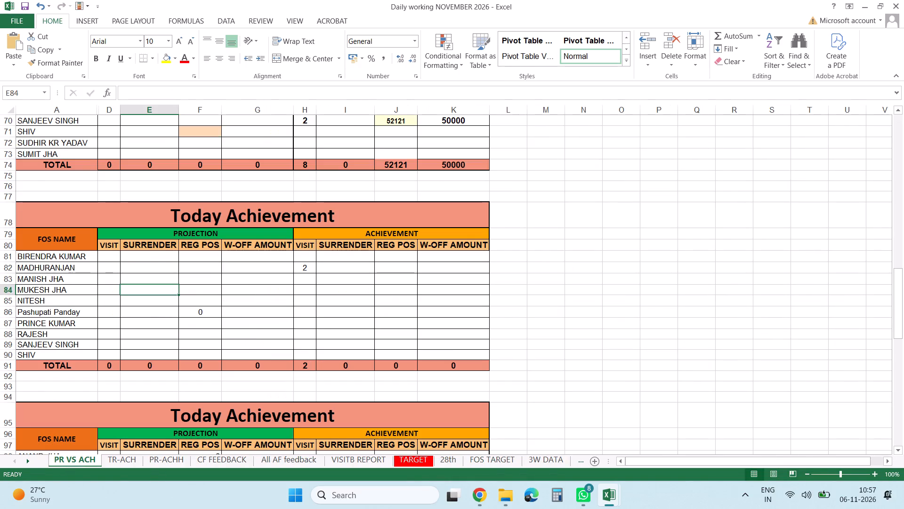
{"action": "left_click", "coordinate": [9, 355]}
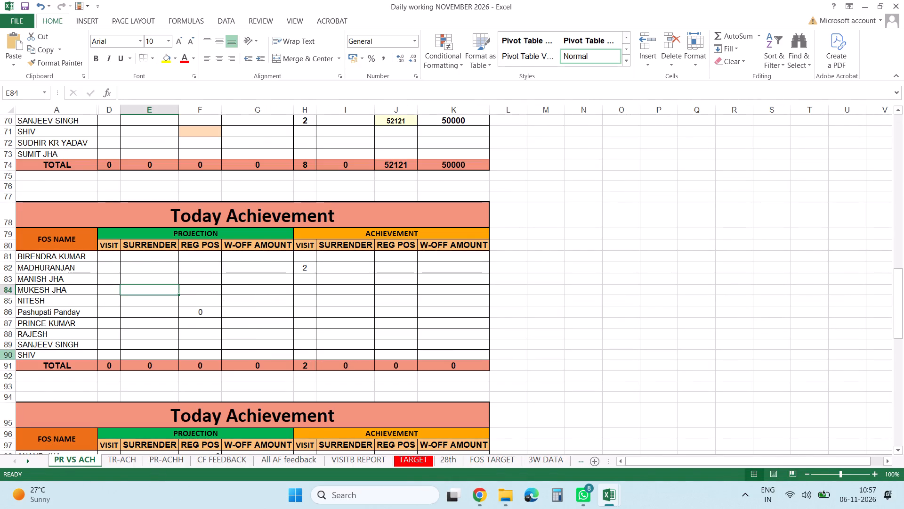
{"action": "key", "text": "ctrl+shift+equal"}
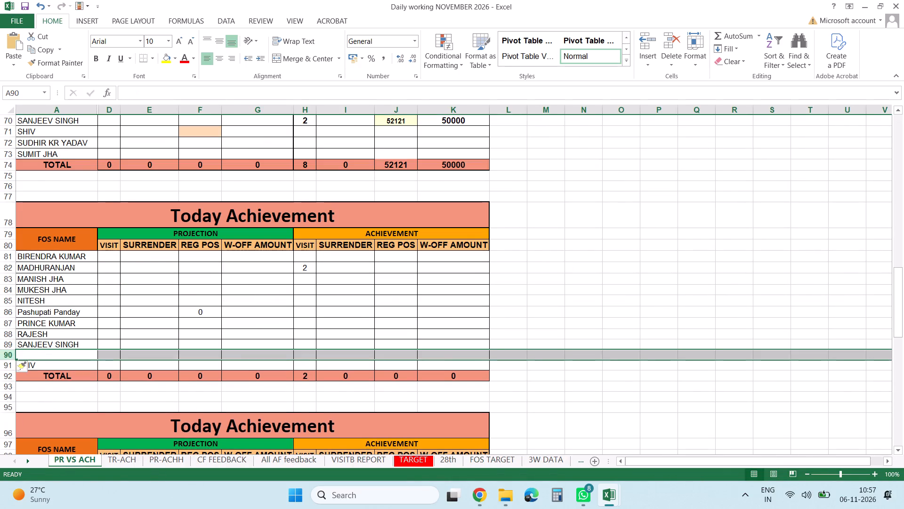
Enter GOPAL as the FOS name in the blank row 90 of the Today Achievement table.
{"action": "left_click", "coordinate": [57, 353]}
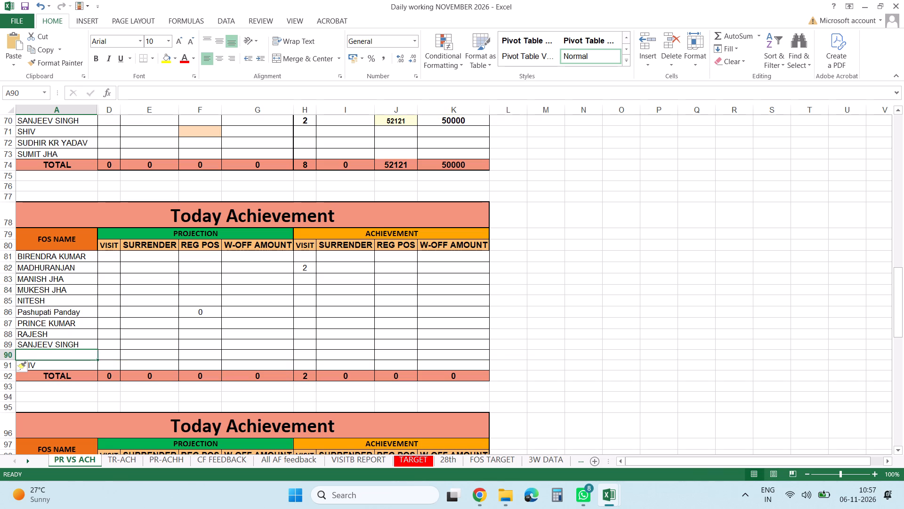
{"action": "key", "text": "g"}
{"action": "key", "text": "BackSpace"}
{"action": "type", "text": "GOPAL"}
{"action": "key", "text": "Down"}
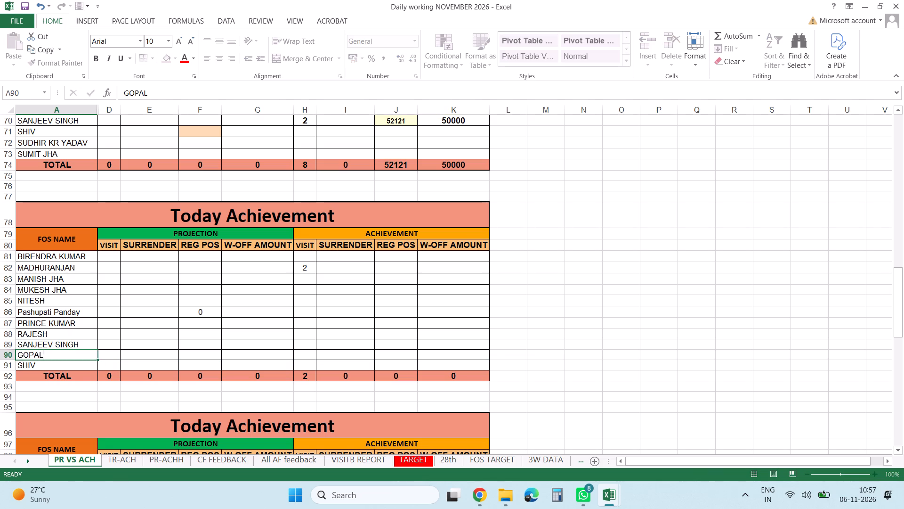
Check the KESHAV SIR table on FOS TARGET, and replace the FOS name in PR VS ACH row 89 with GAURAV.
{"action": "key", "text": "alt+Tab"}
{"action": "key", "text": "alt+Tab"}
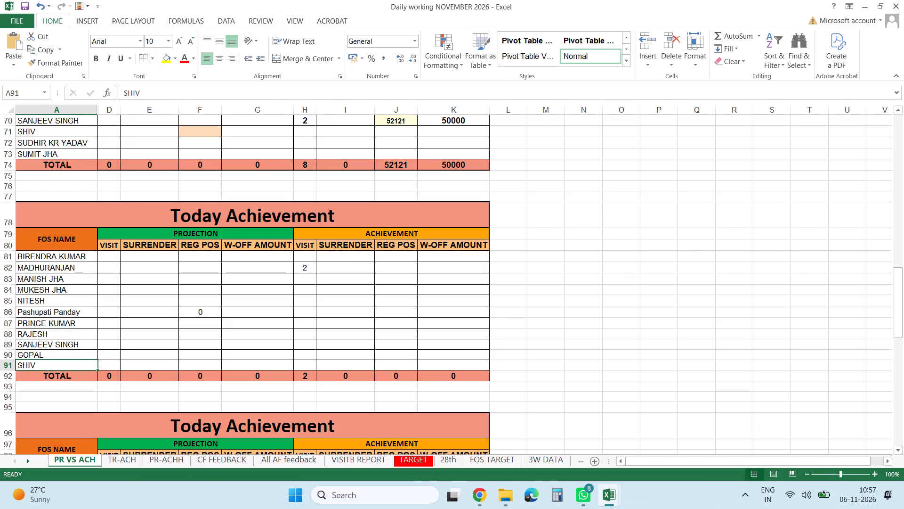
{"action": "left_click", "coordinate": [493, 464]}
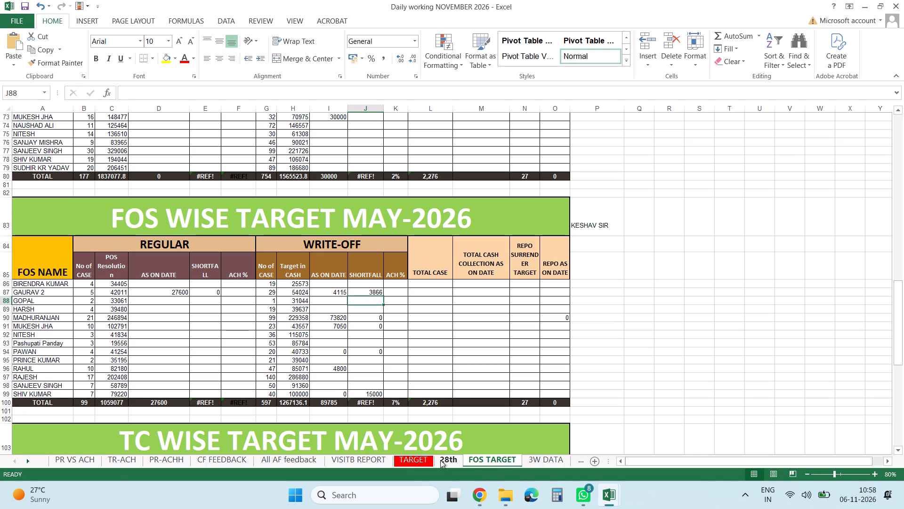
{"action": "left_click", "coordinate": [65, 456]}
{"action": "left_click", "coordinate": [226, 344]}
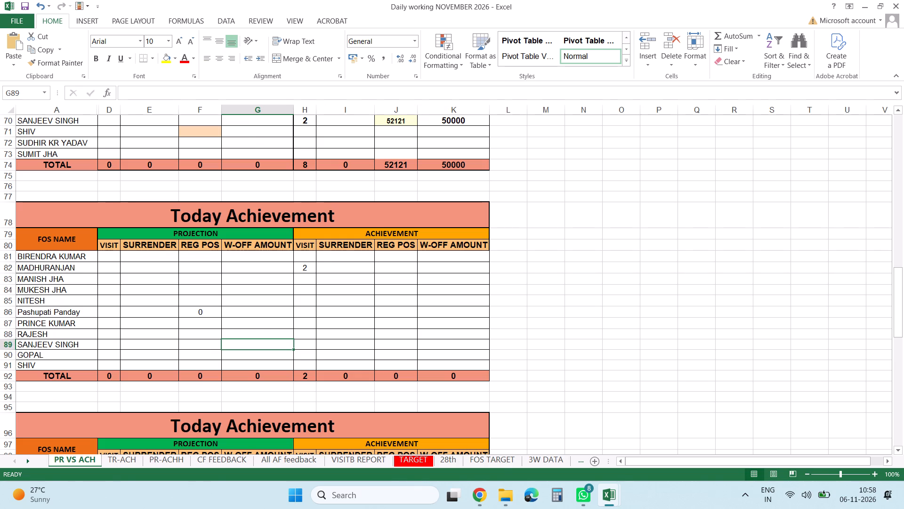
{"action": "left_click", "coordinate": [495, 466]}
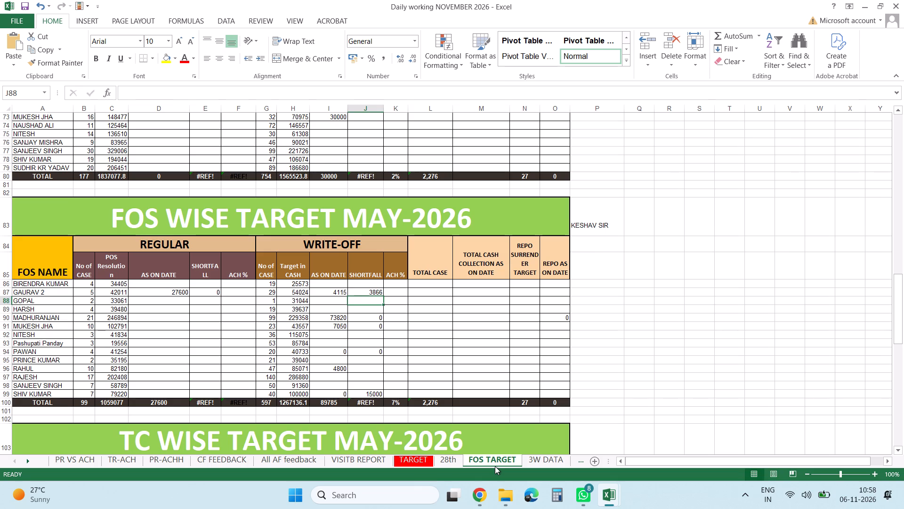
{"action": "left_click", "coordinate": [74, 464]}
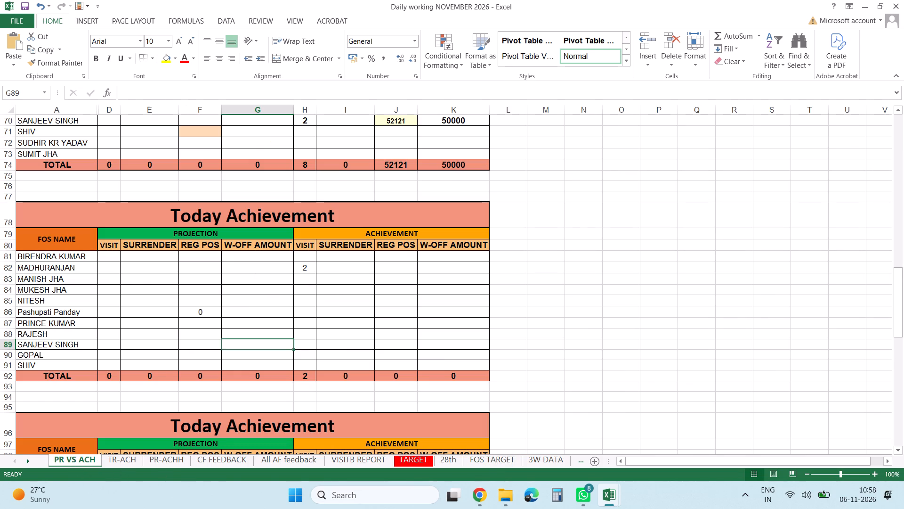
{"action": "left_click", "coordinate": [44, 347]}
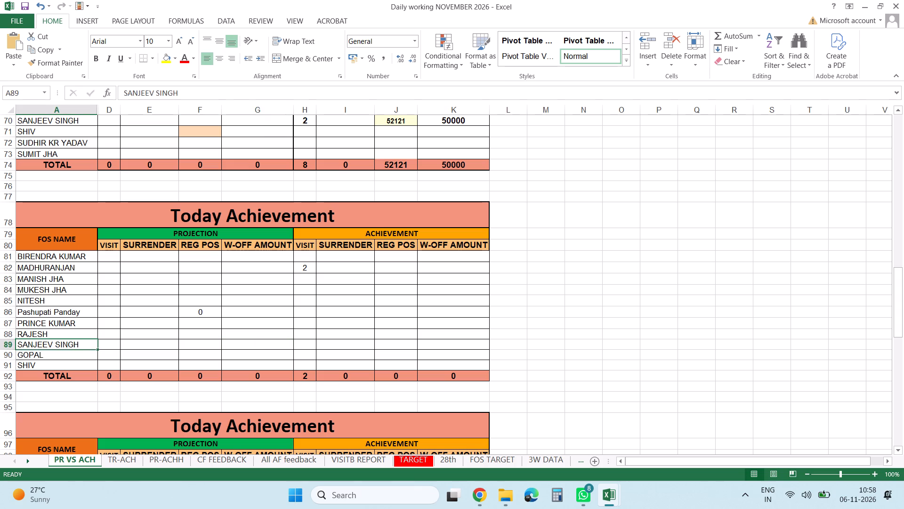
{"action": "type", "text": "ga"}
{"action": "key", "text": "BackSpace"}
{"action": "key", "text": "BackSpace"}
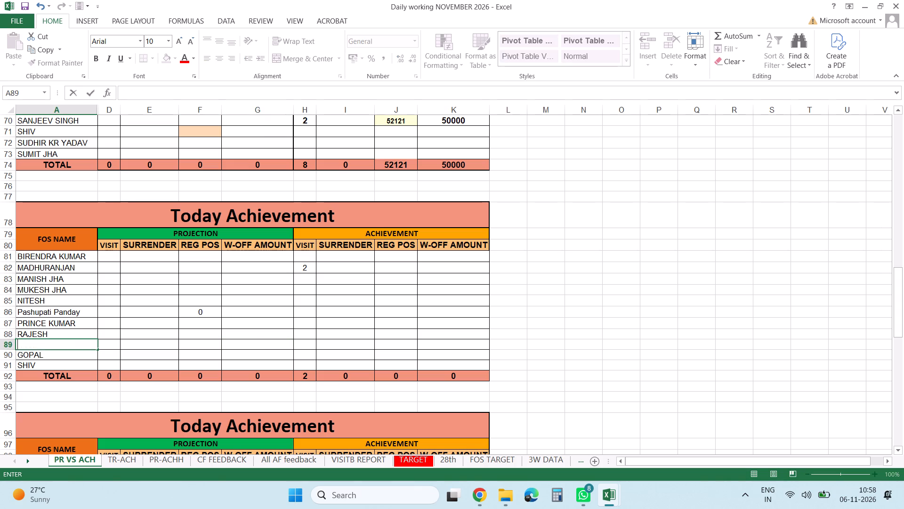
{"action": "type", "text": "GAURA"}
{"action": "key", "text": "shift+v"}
Enter 4115 as GAURAV's projection W-OFF AMOUNT in the Today Achievement table.
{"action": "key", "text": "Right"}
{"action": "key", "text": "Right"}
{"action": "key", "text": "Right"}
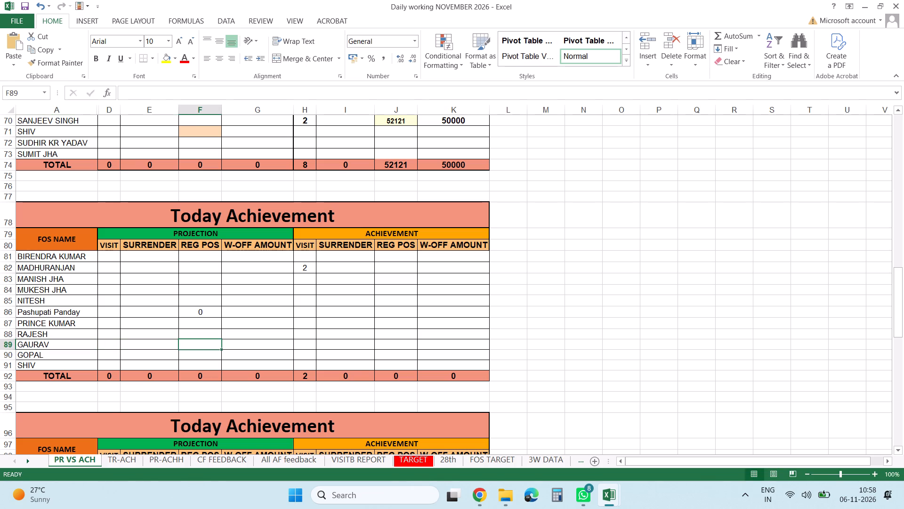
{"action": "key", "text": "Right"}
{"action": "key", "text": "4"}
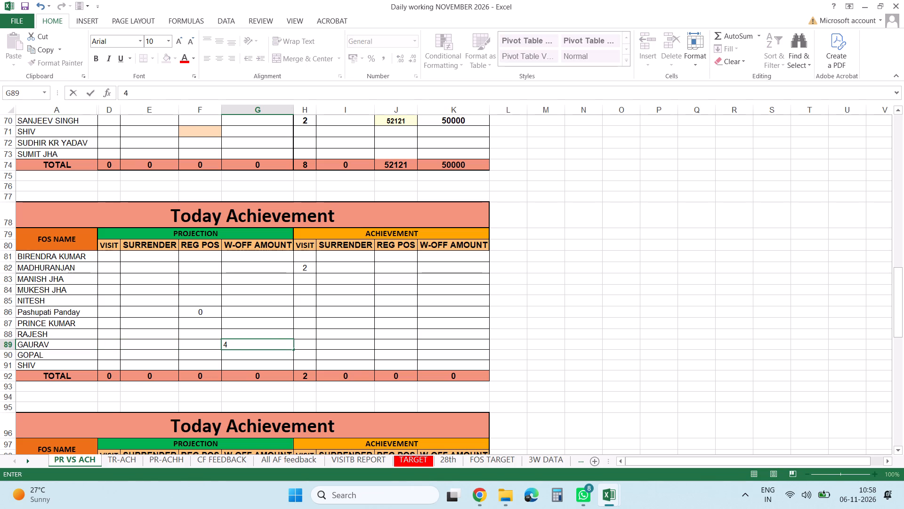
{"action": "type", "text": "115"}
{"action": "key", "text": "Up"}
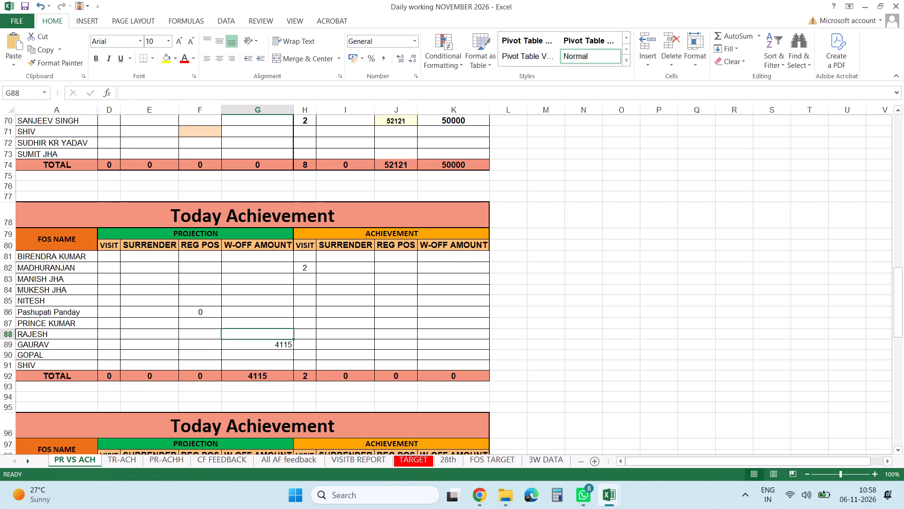
Enter 73820 as MADHURANJAN's projection W-OFF AMOUNT in the same Today Achievement table.
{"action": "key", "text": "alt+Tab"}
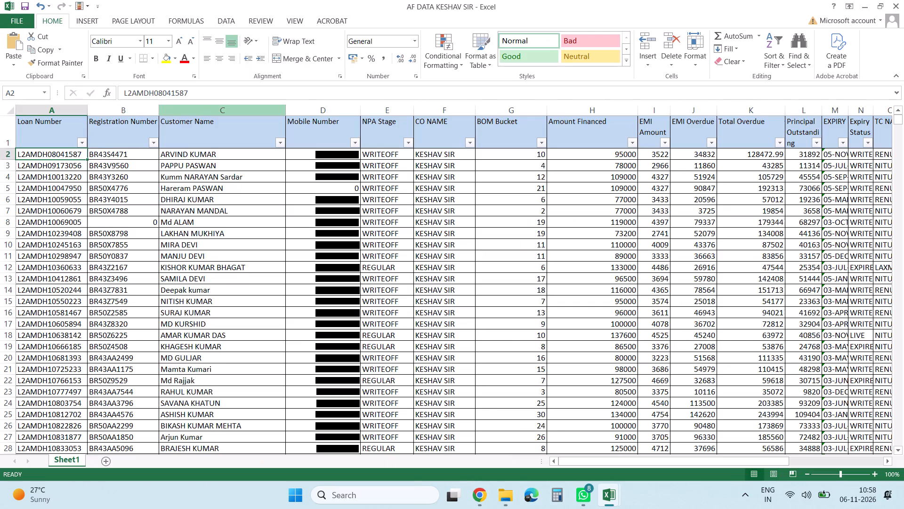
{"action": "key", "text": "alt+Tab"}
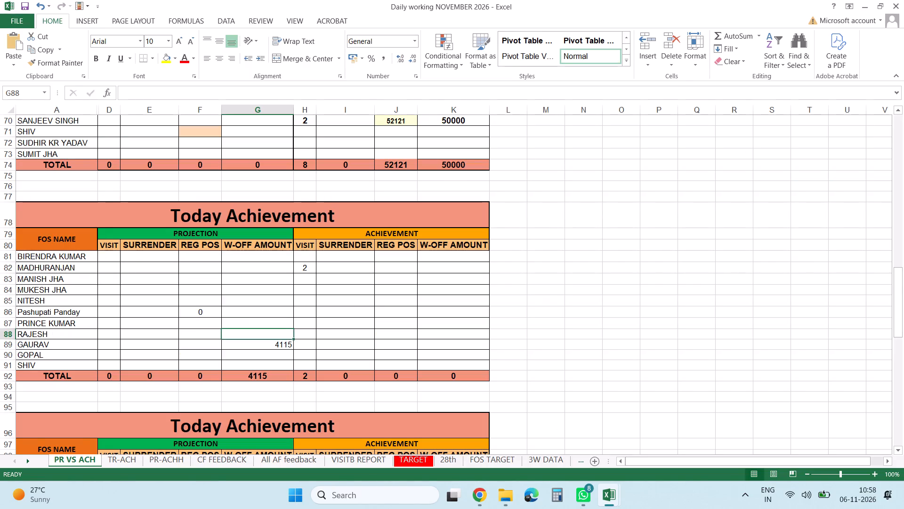
{"action": "left_click", "coordinate": [261, 269]}
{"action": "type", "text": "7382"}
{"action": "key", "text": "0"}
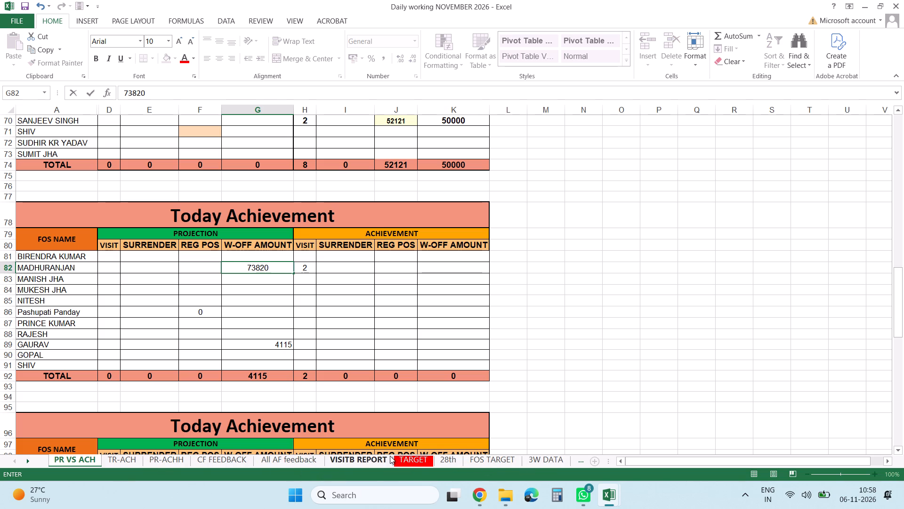
Check the KESHAV SIR write-off figures on FOS TARGET and enter 7050 as the projection W-OFF AMOUNT in PR VS ACH row 84.
{"action": "left_click", "coordinate": [411, 463]}
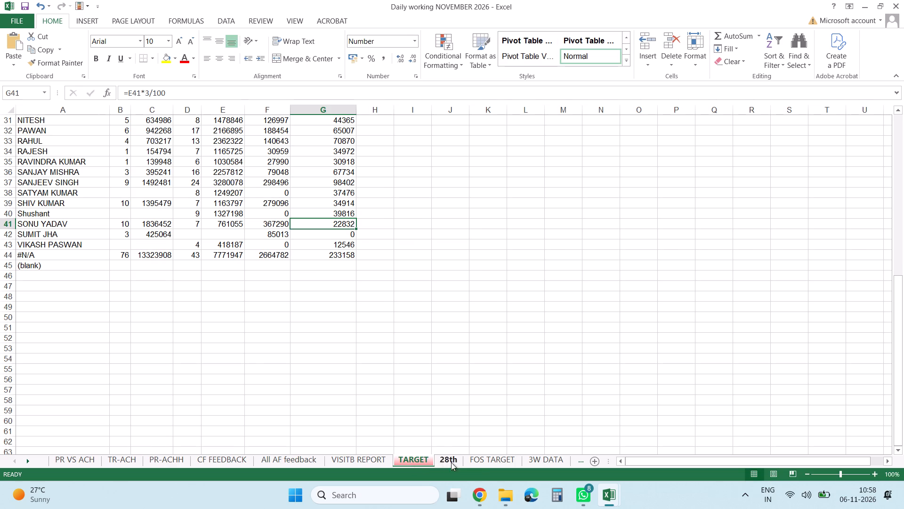
{"action": "left_click", "coordinate": [479, 462]}
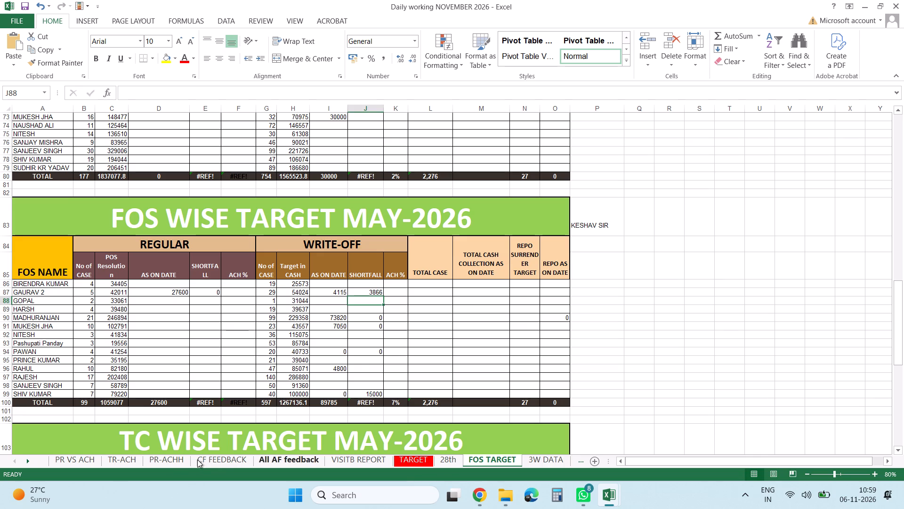
{"action": "left_click", "coordinate": [71, 461]}
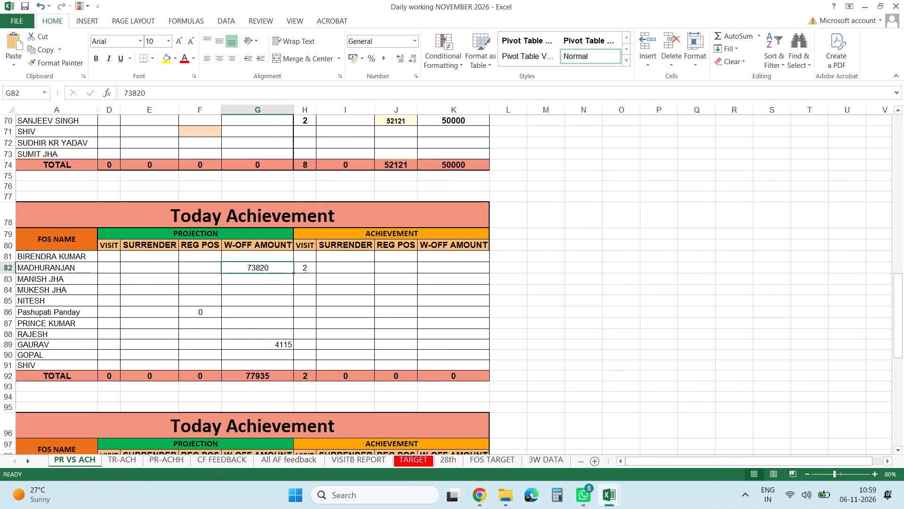
{"action": "left_click", "coordinate": [254, 292]}
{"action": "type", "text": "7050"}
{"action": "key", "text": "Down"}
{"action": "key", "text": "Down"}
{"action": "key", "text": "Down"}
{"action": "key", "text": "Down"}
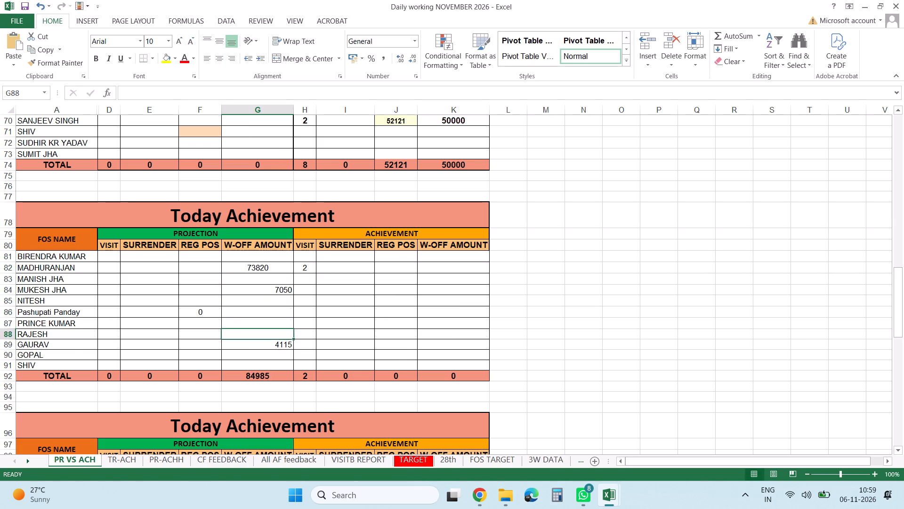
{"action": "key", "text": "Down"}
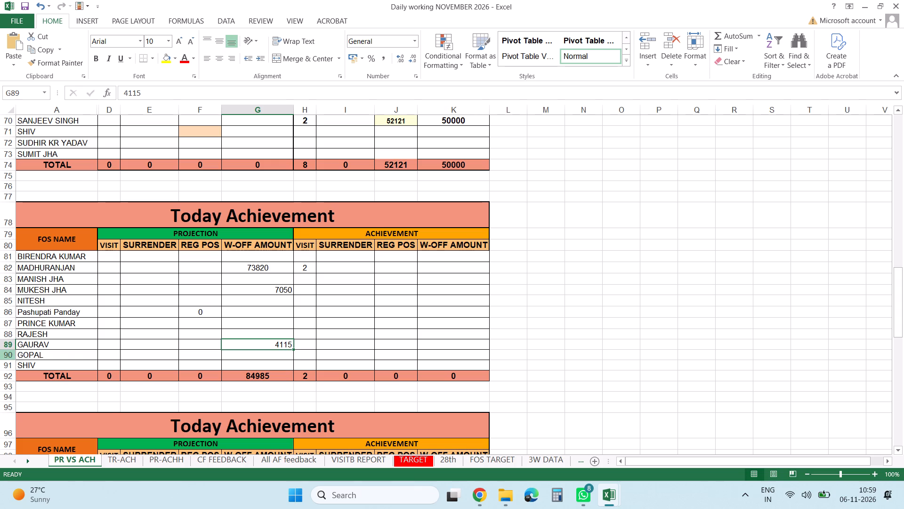
Insert a row above GOPAL in the Today Achievement table and enter RAHUL as its FOS name.
{"action": "left_click", "coordinate": [8, 357]}
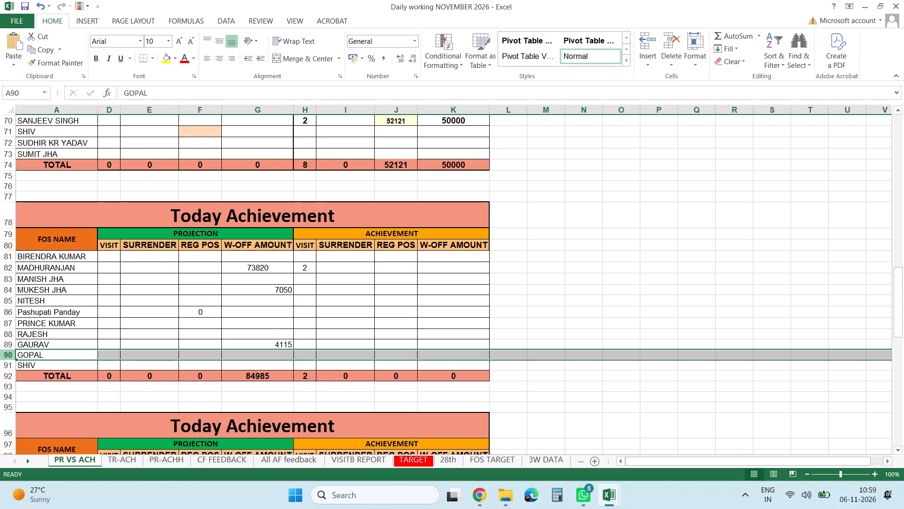
{"action": "key", "text": "ctrl+shift+equal"}
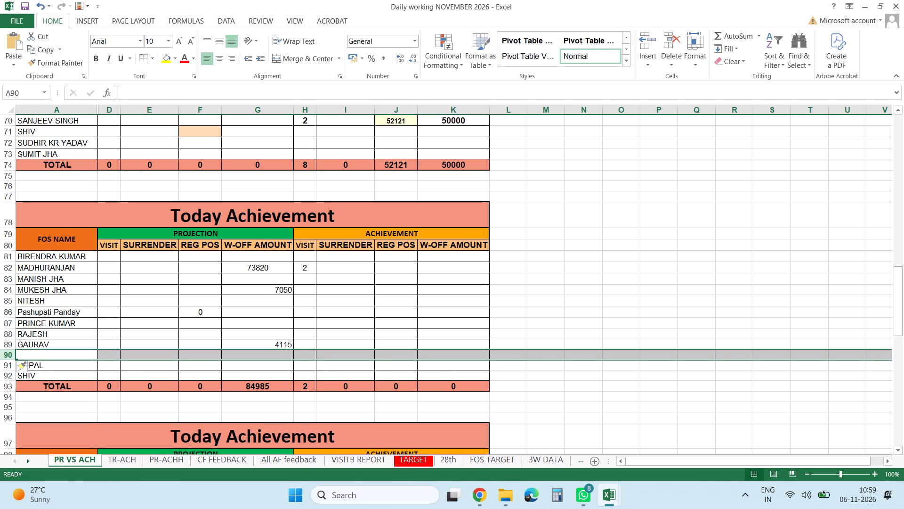
{"action": "left_click", "coordinate": [32, 354]}
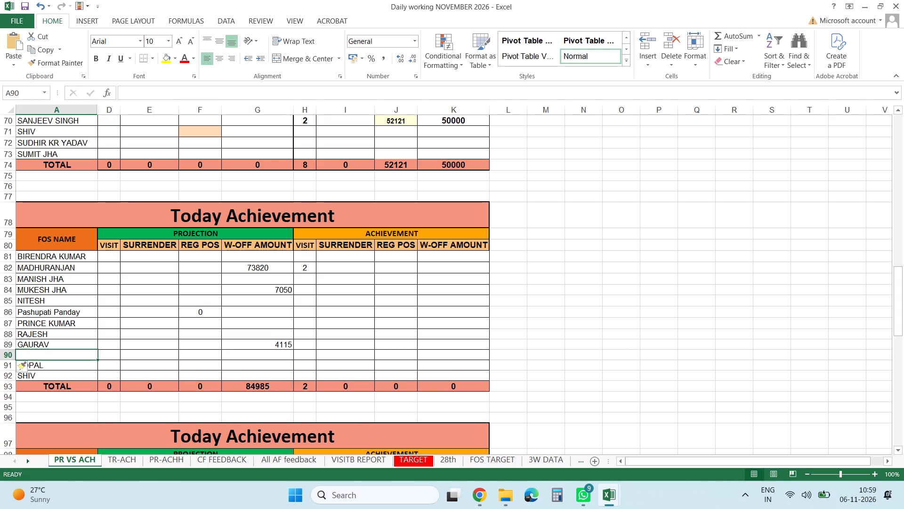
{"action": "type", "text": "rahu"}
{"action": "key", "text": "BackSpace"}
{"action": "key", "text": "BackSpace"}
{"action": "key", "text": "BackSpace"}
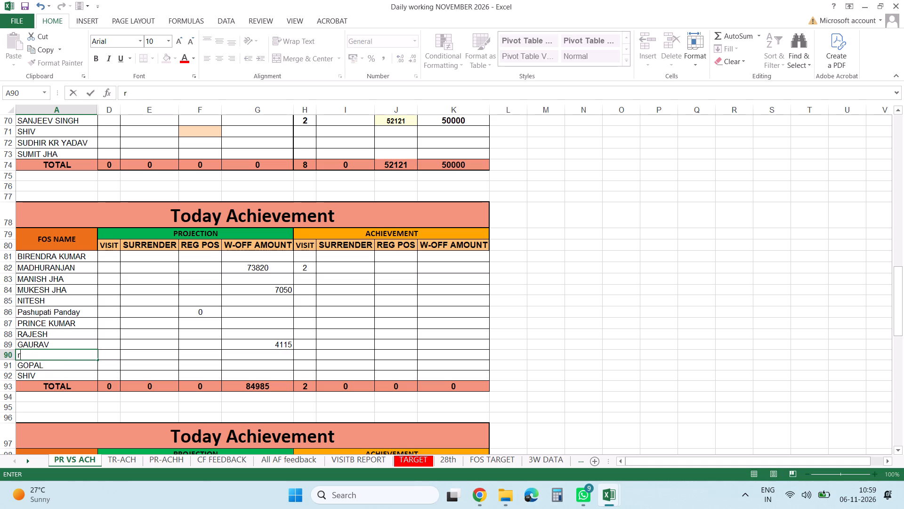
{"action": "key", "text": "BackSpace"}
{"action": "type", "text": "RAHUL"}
Enter 4800 as RAHUL's projection W-OFF AMOUNT in the Today Achievement table.
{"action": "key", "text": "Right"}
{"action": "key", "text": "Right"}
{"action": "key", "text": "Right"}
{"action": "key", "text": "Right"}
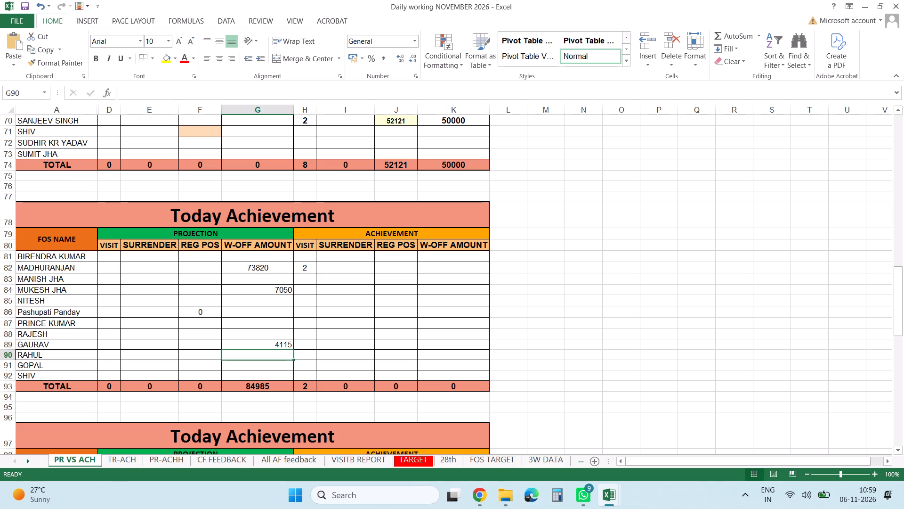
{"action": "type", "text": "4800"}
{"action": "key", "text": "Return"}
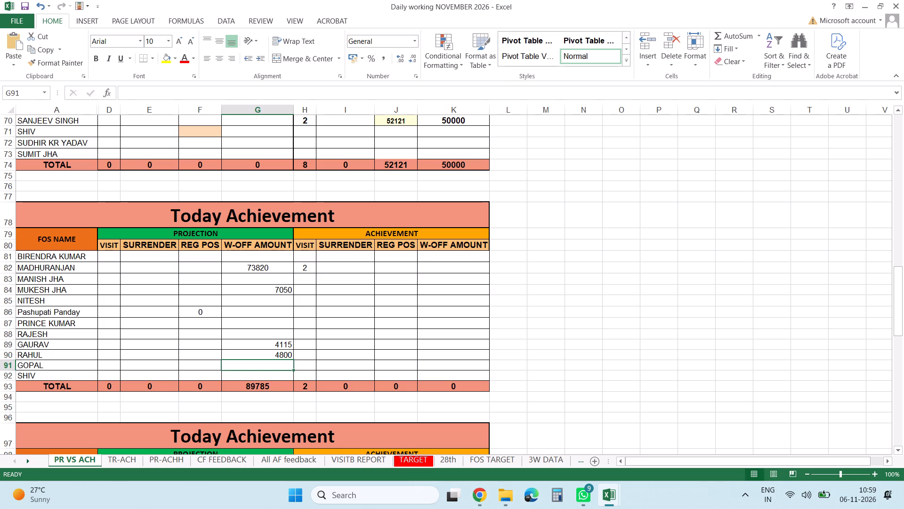
Centre-align the projection W-OFF AMOUNT cells G82 to G93, from MADHURANJAN's row through the TOTAL row.
{"action": "left_click_drag", "start_coordinate": [266, 386], "coordinate": [268, 263]}
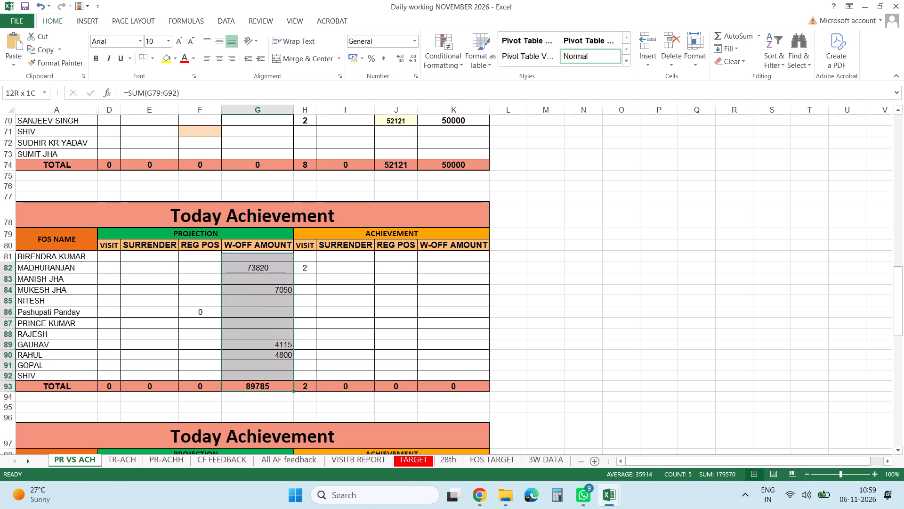
{"action": "left_click_drag", "start_coordinate": [268, 263], "coordinate": [268, 263]}
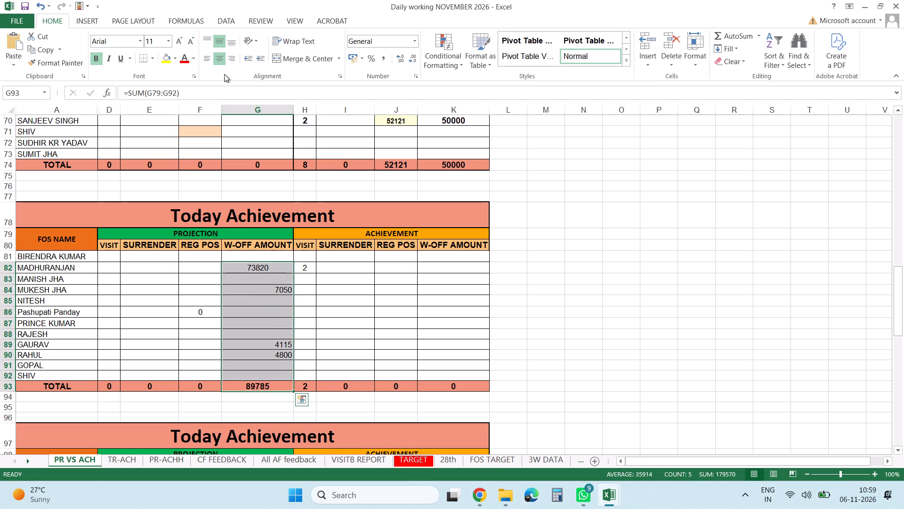
{"action": "left_click", "coordinate": [218, 58]}
{"action": "left_click", "coordinate": [218, 58]}
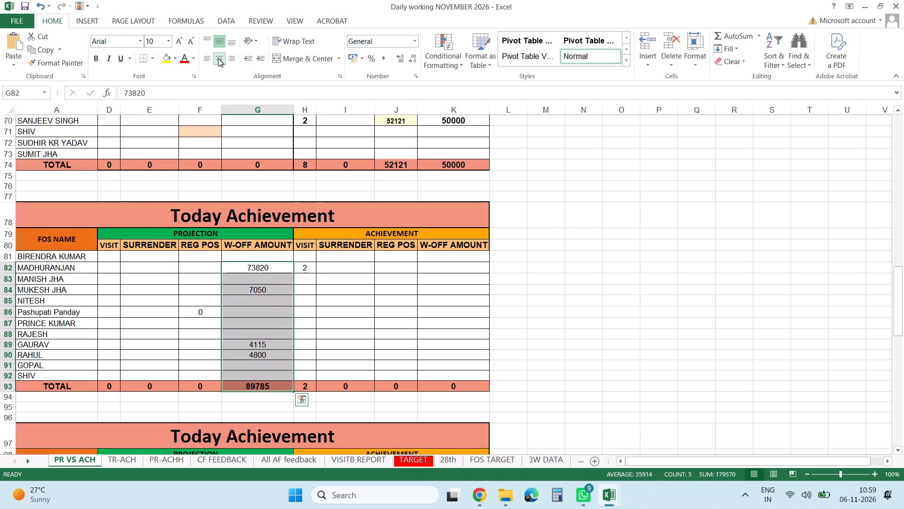
{"action": "left_click", "coordinate": [355, 304]}
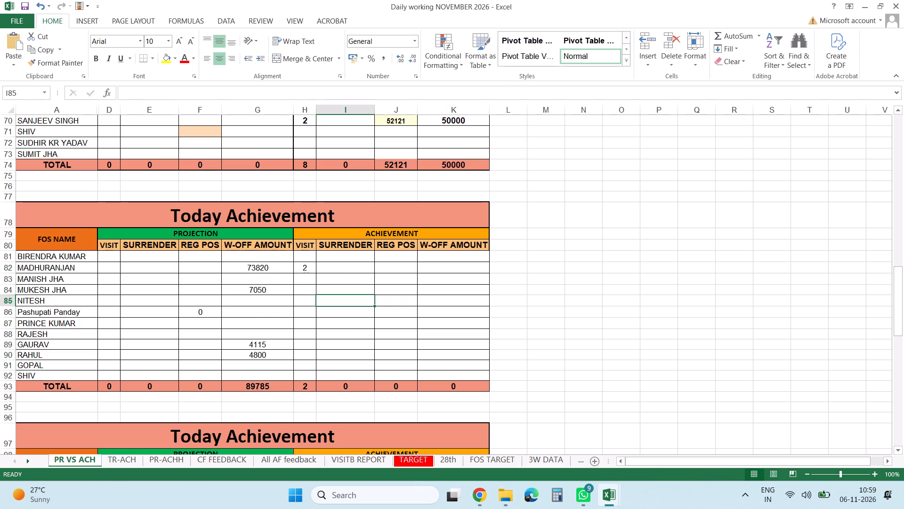
Delete the GOPAL row, row 91, from the Today Achievement table.
{"action": "left_click", "coordinate": [4, 364]}
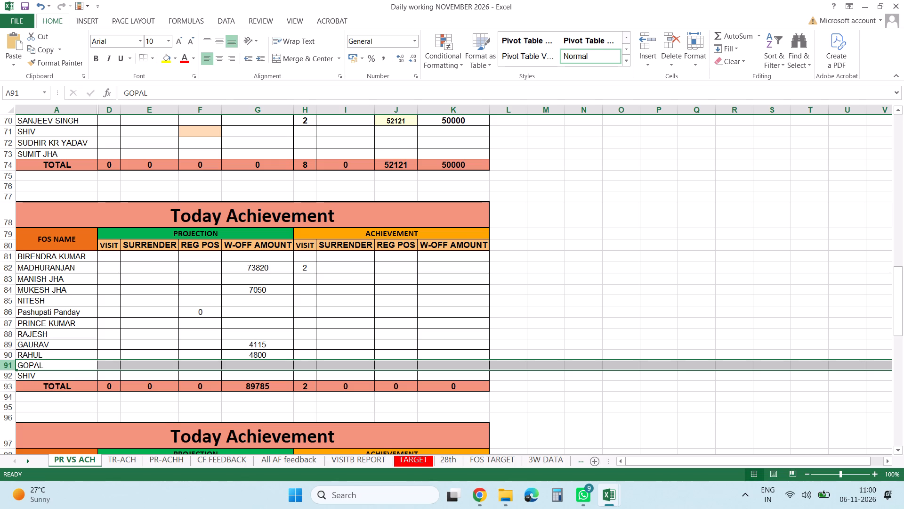
{"action": "key", "text": "ctrl+minus"}
{"action": "left_click", "coordinate": [229, 308]}
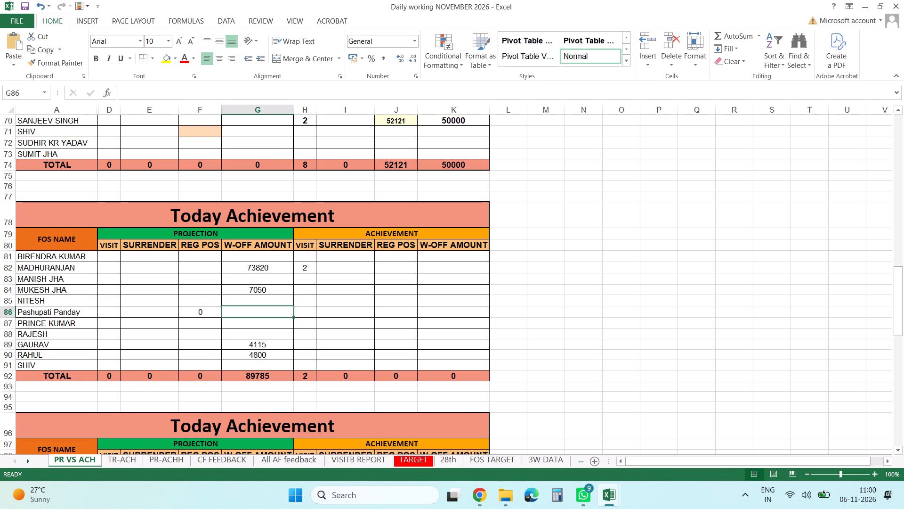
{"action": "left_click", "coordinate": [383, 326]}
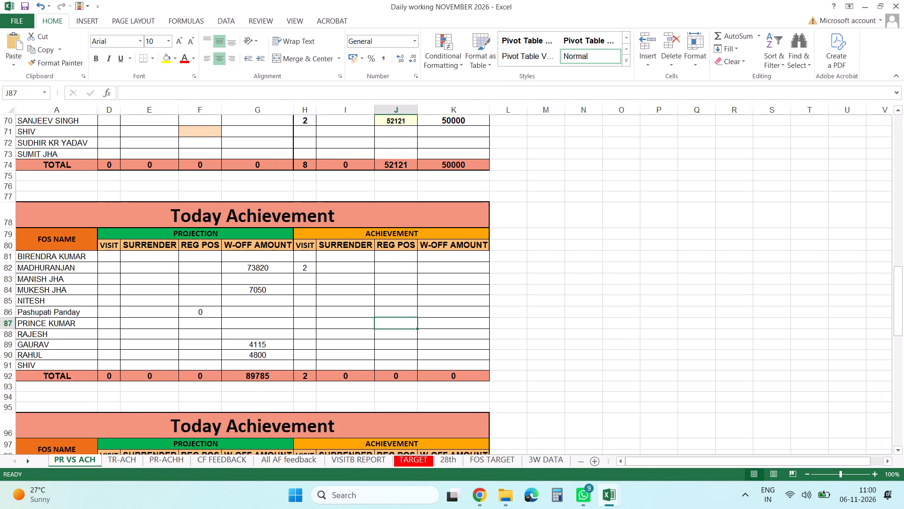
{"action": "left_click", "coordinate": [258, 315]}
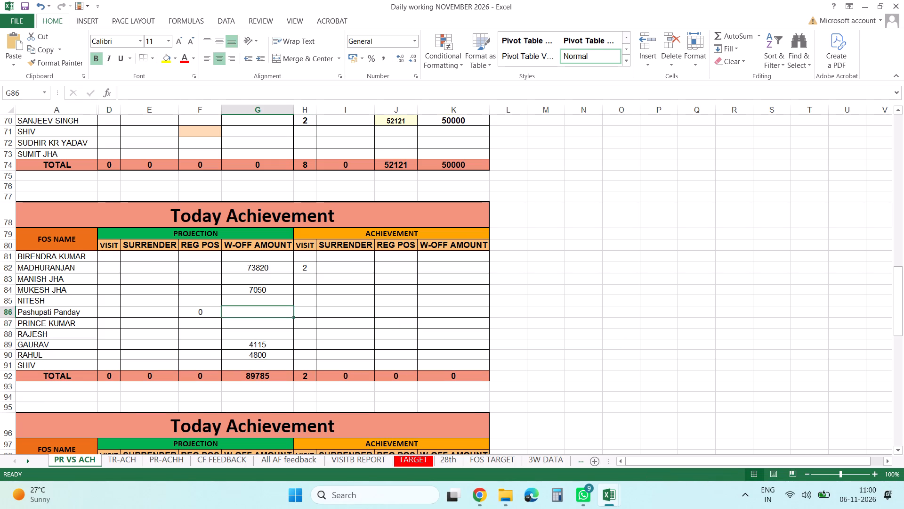
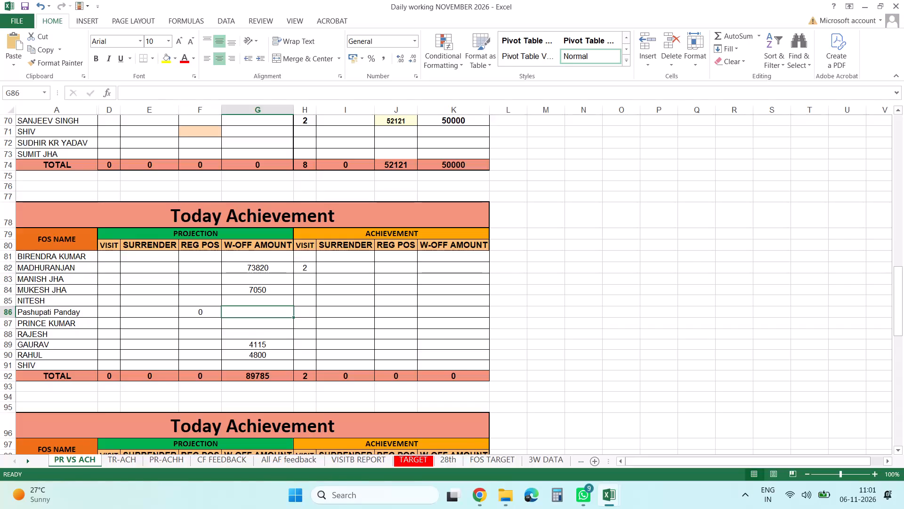
Turn on column filters for the header row of the 2W ALL sheet in the November daily working file.
{"action": "key", "text": "alt+Tab"}
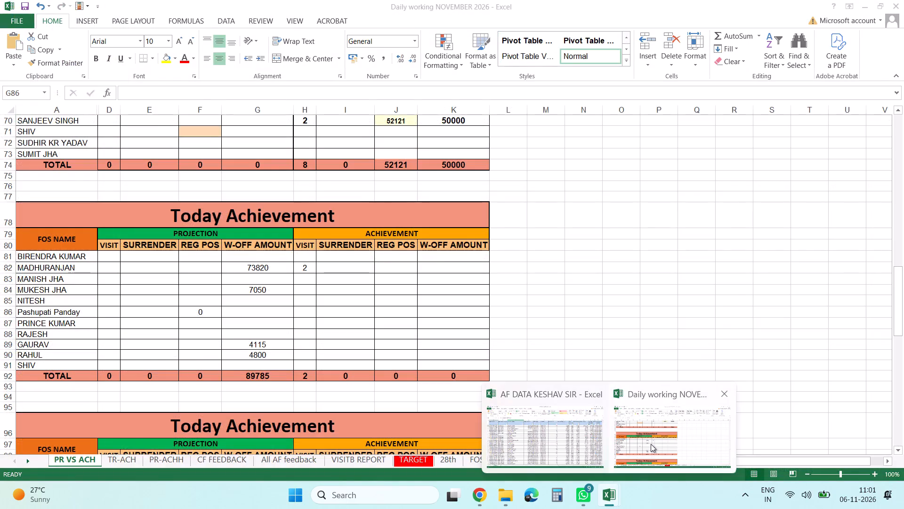
{"action": "left_click", "coordinate": [651, 444]}
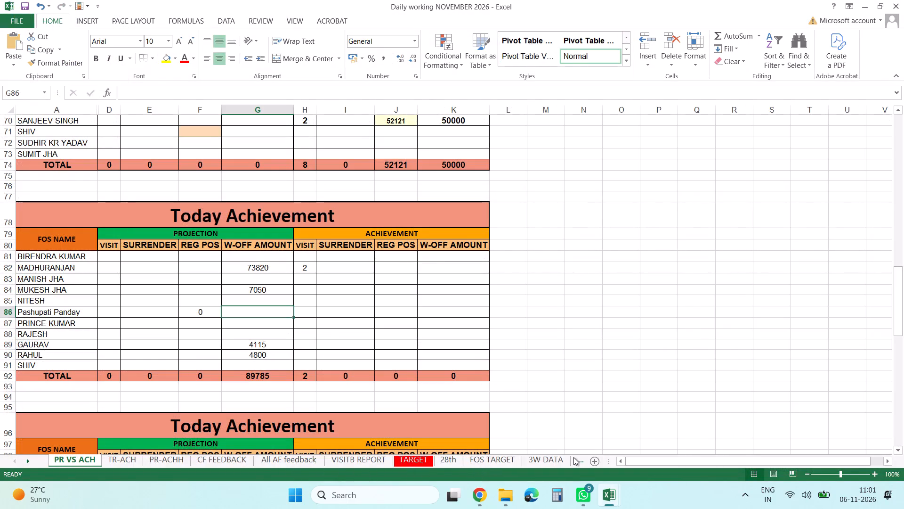
{"action": "left_click", "coordinate": [27, 459]}
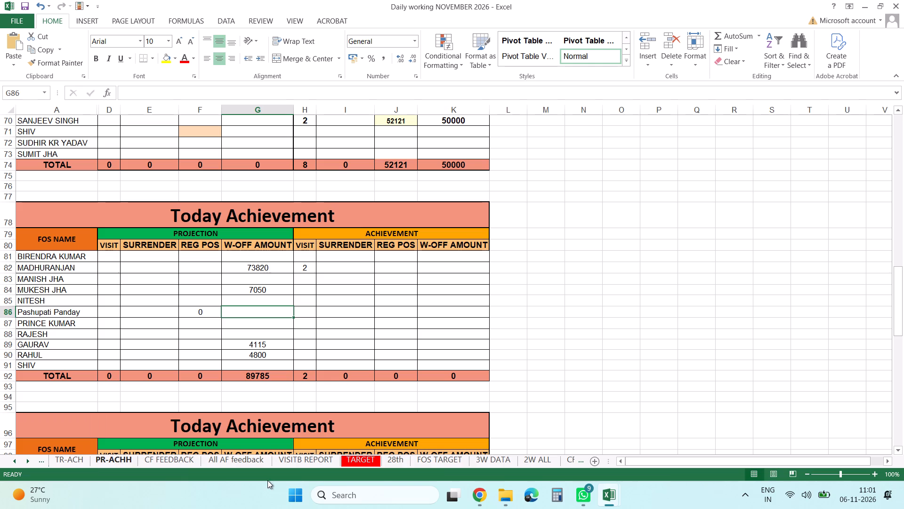
{"action": "left_click", "coordinate": [535, 463]}
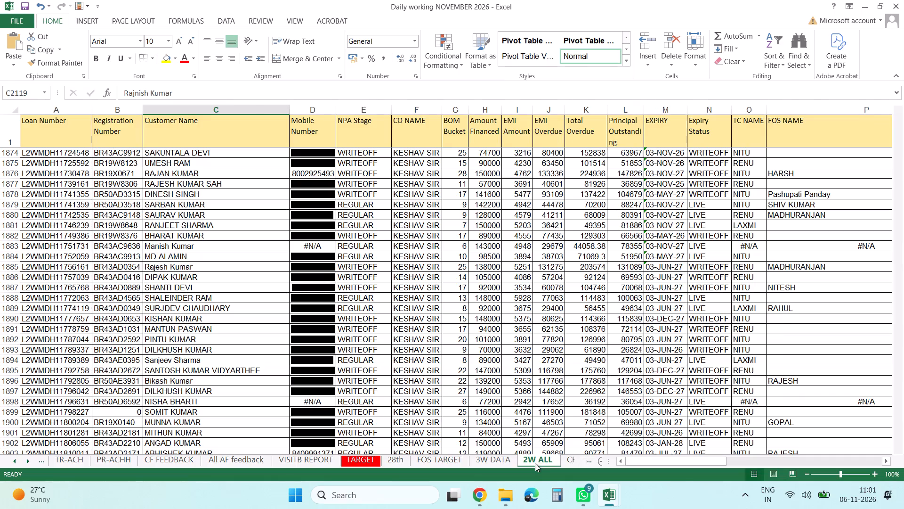
{"action": "left_click", "coordinate": [56, 131]}
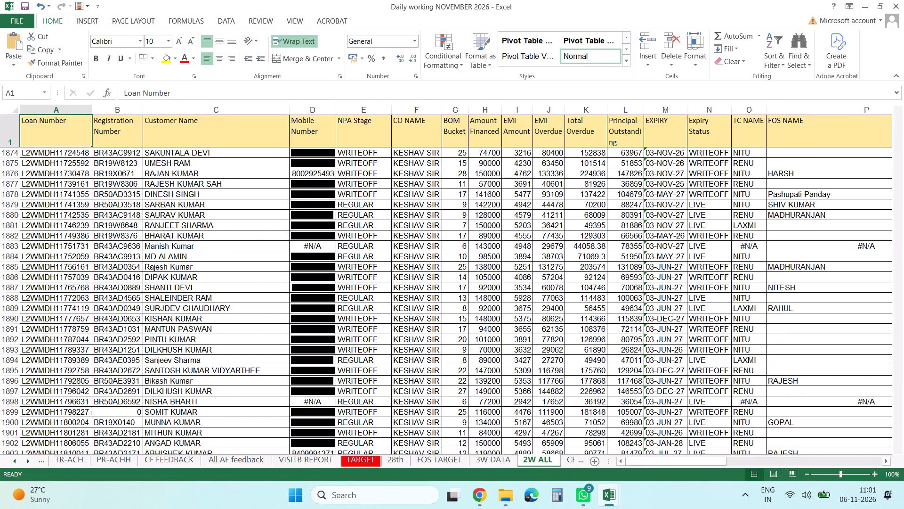
{"action": "key", "text": "ctrl+shift+l"}
{"action": "key", "text": "ctrl+shift+l"}
{"action": "key", "text": "ctrl+Left"}
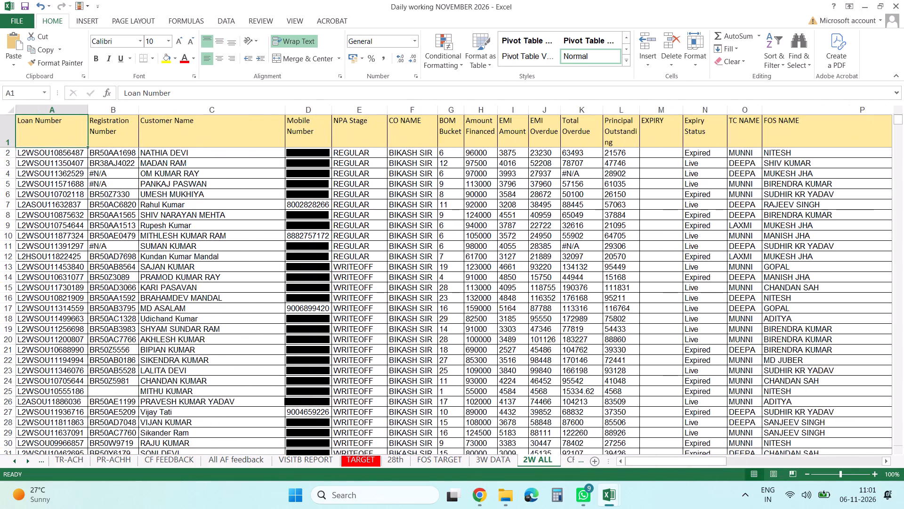
{"action": "left_click", "coordinate": [59, 129]}
{"action": "key", "text": "ctrl+shift+l"}
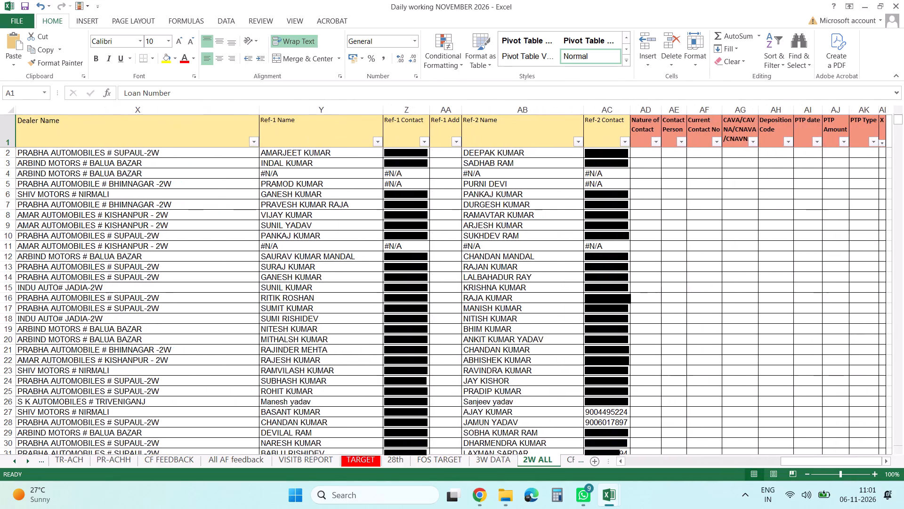
{"action": "key", "text": "ctrl+Left"}
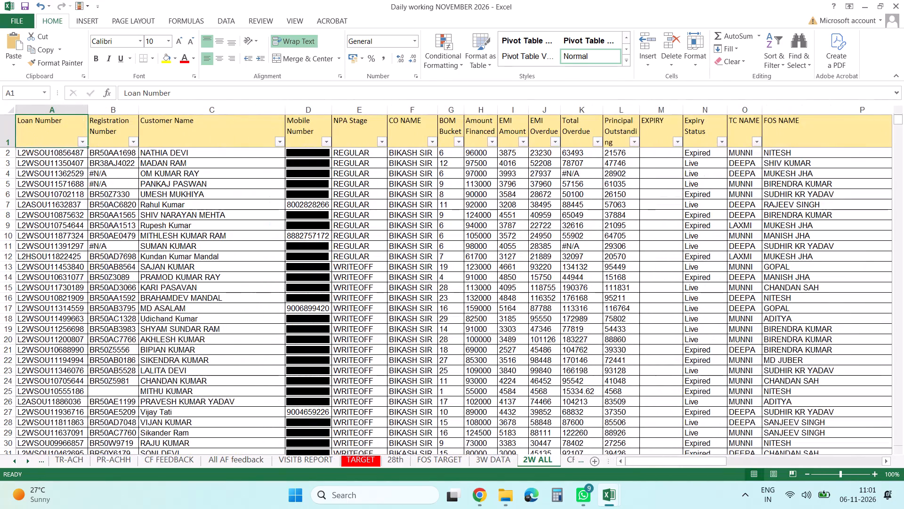
Filter the Loan Number column of the 2W ALL sheet by the partial loan number to find one loan record.
{"action": "left_click", "coordinate": [83, 144]}
{"action": "left_click", "coordinate": [89, 239]}
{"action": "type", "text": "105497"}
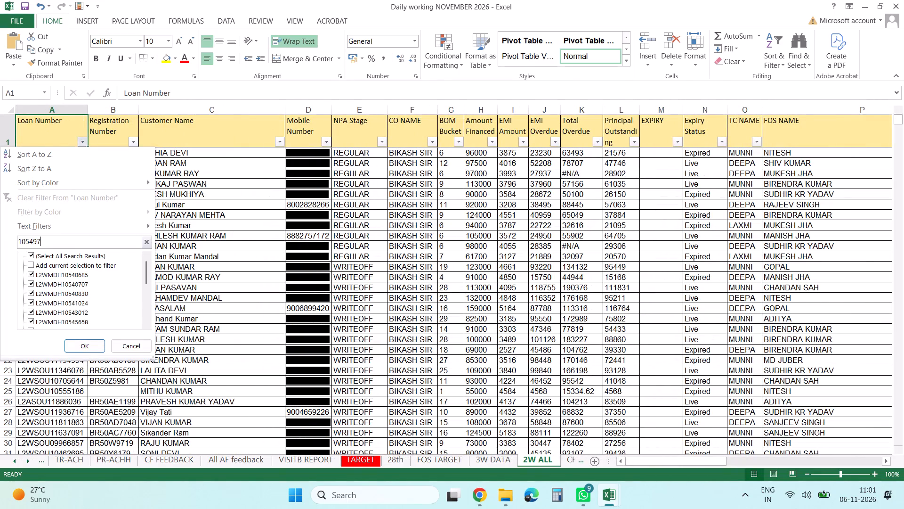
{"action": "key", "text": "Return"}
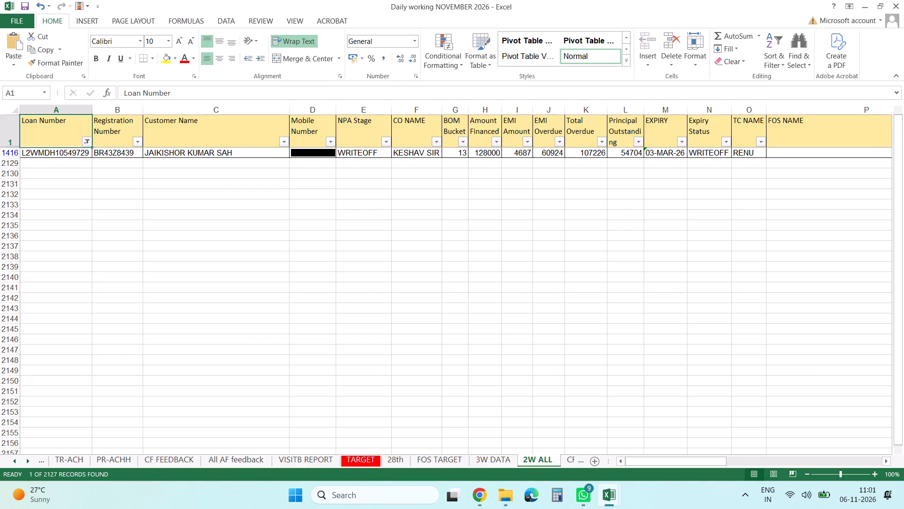
Examine the filtered loan record's details across its columns, from Total Overdue through the engine, chassis and dealer fields and back to Loan Number.
{"action": "left_click", "coordinate": [577, 154]}
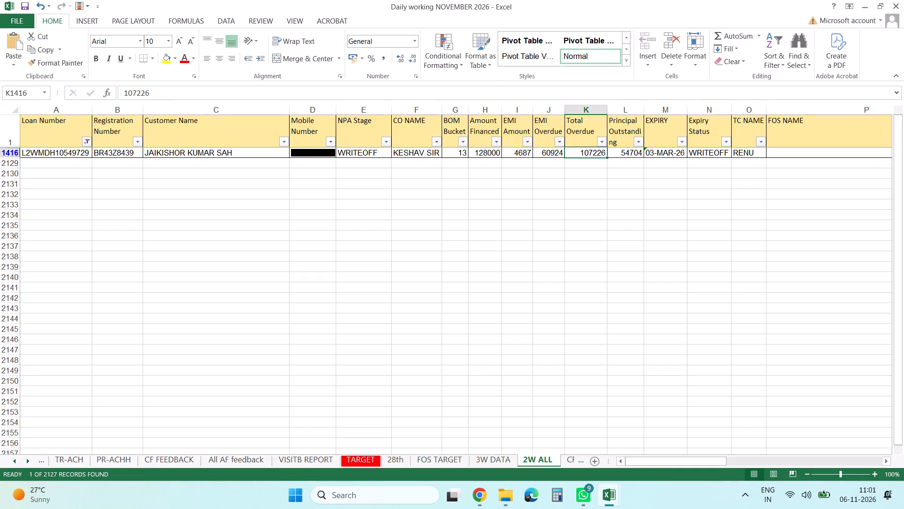
{"action": "key", "text": "Right"}
{"action": "key", "text": "Right"}
{"action": "key", "text": "Right"}
{"action": "key", "text": "Right"}
{"action": "key", "text": "Right"}
{"action": "key", "text": "Right"}
{"action": "key", "text": "Right"}
{"action": "key", "text": "Right"}
{"action": "key", "text": "Right"}
{"action": "key", "text": "Right"}
{"action": "key", "text": "Right"}
{"action": "key", "text": "Right"}
{"action": "key", "text": "Right"}
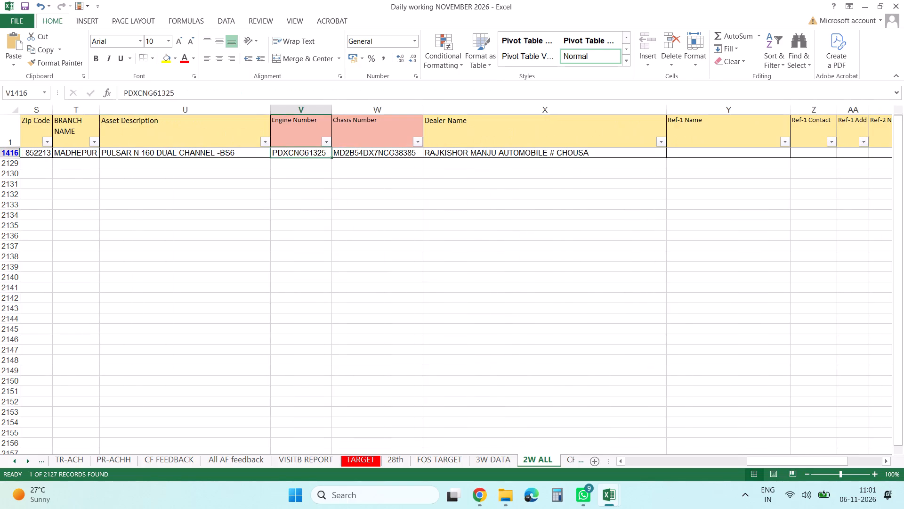
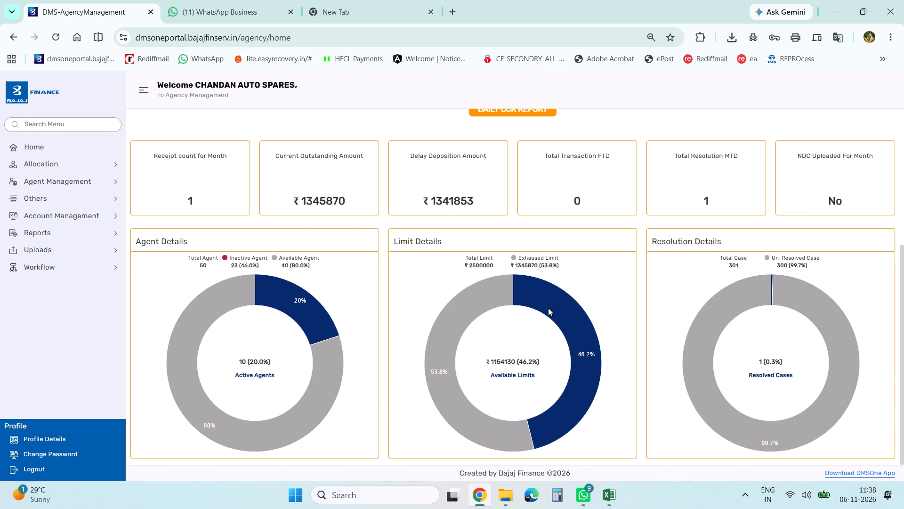
In the Bajaj DMS portal in the browser, open the agency receipting workflow and search for a case by its vehicle registration number.
{"action": "scroll", "coordinate": [548, 308], "scroll_direction": "up", "scroll_amount": 4}
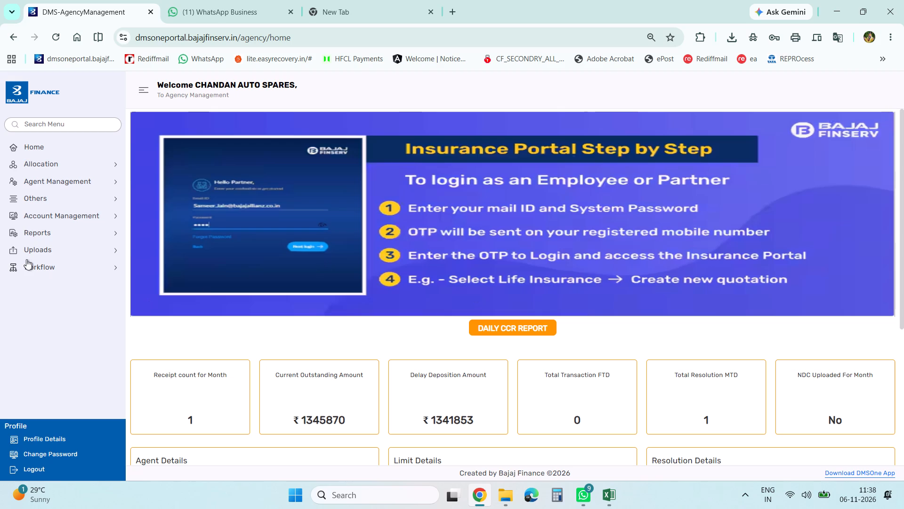
{"action": "left_click", "coordinate": [31, 264]}
{"action": "left_click", "coordinate": [47, 290]}
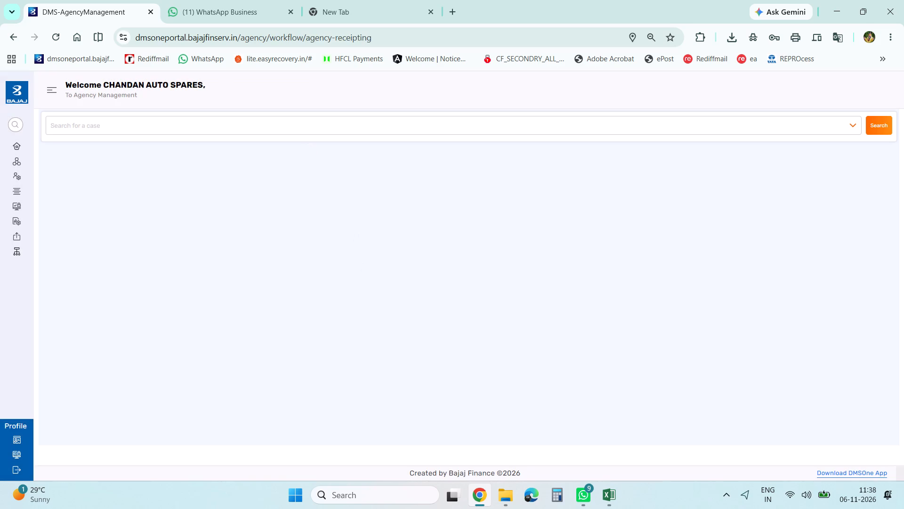
{"action": "left_click", "coordinate": [293, 125]}
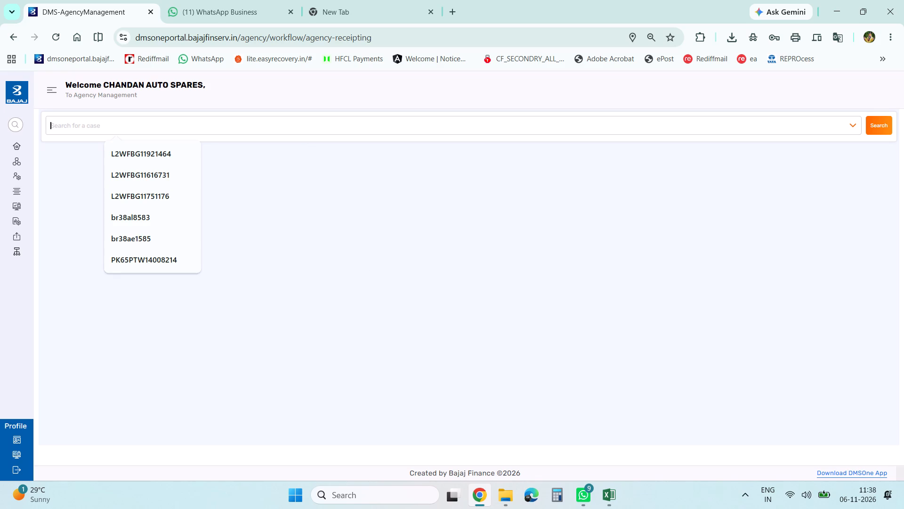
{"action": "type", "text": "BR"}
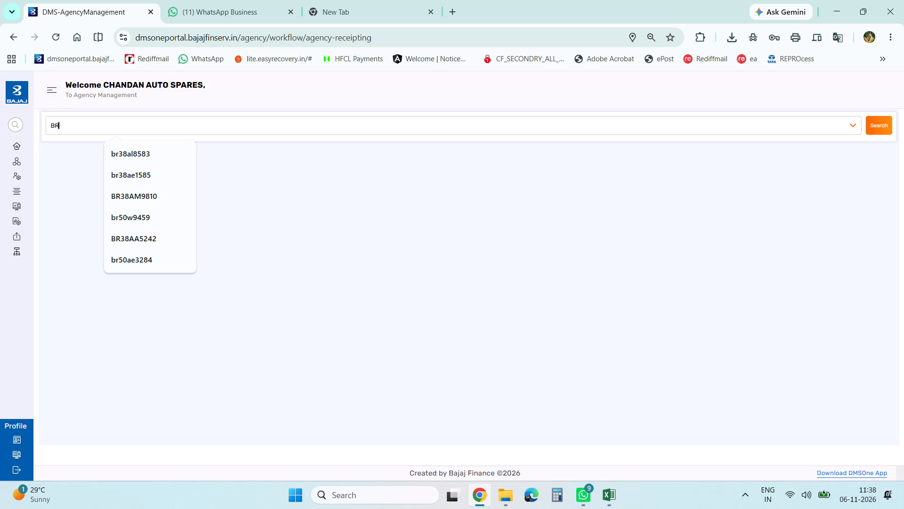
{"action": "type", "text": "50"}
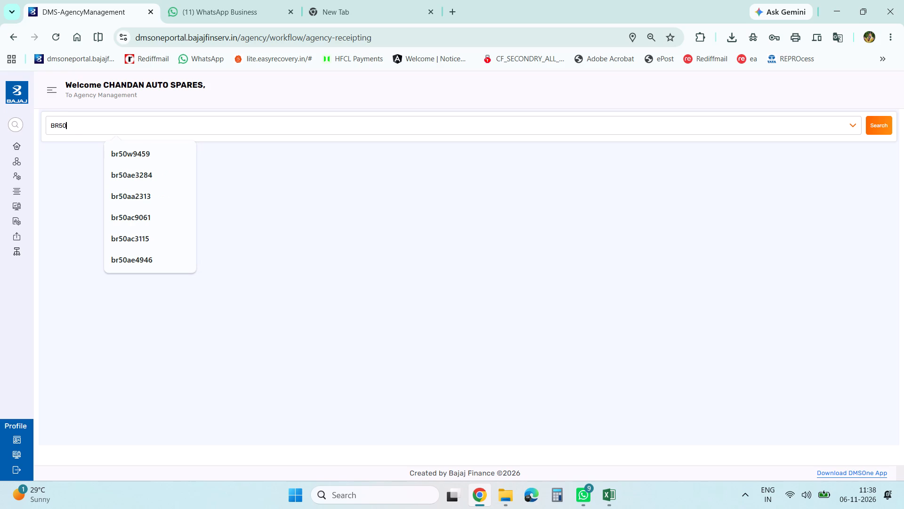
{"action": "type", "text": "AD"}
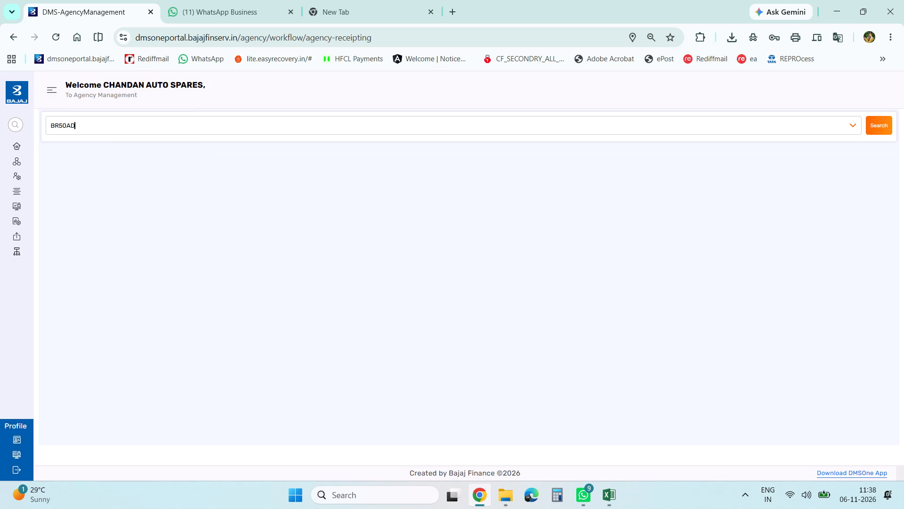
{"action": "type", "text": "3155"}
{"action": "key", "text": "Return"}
{"action": "double_click", "coordinate": [880, 133]}
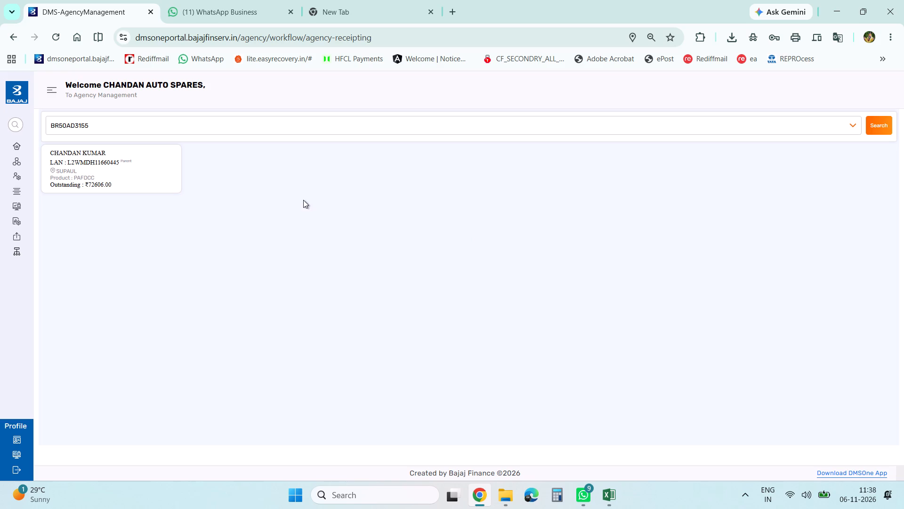
Open the matching case's details and copy its LAN ID.
{"action": "double_click", "coordinate": [134, 170]}
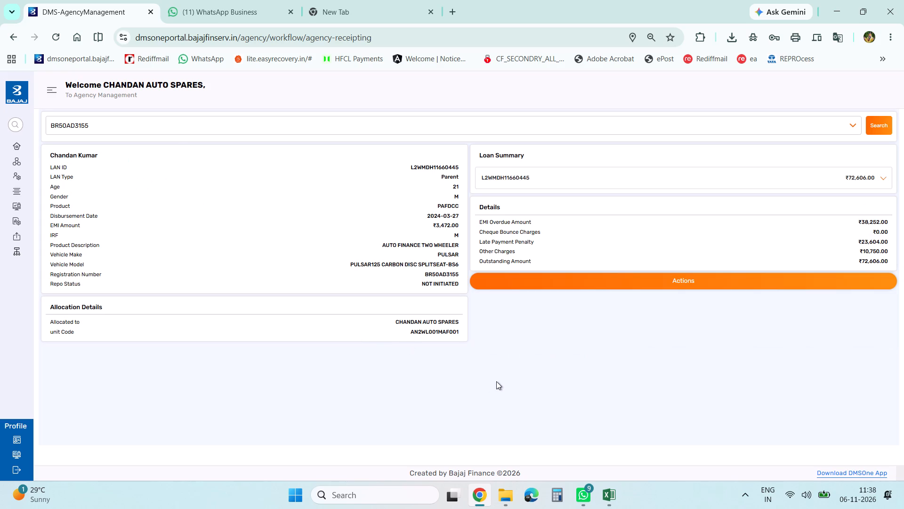
{"action": "double_click", "coordinate": [420, 168]}
{"action": "key", "text": "ctrl+c"}
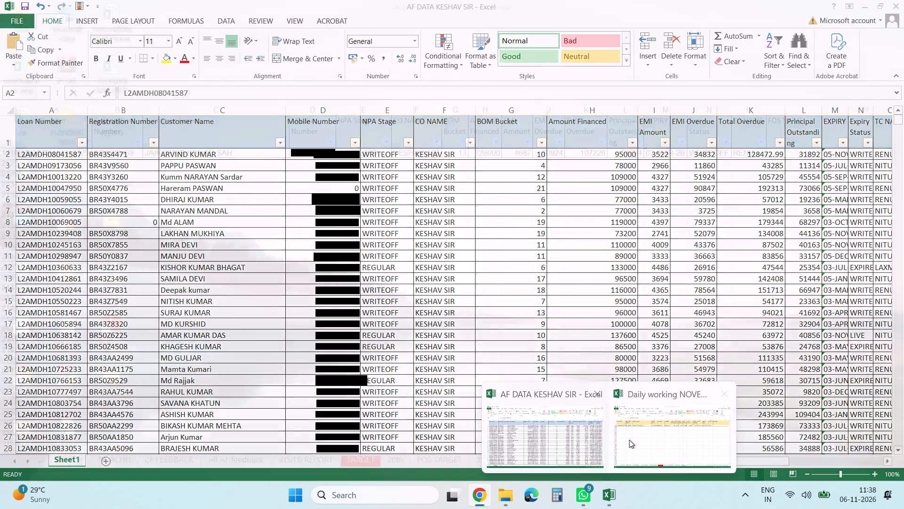
Switch to the November daily working file in Excel and reset the 2W ALL sheet's header filters so all records are unfiltered.
{"action": "left_click", "coordinate": [629, 440]}
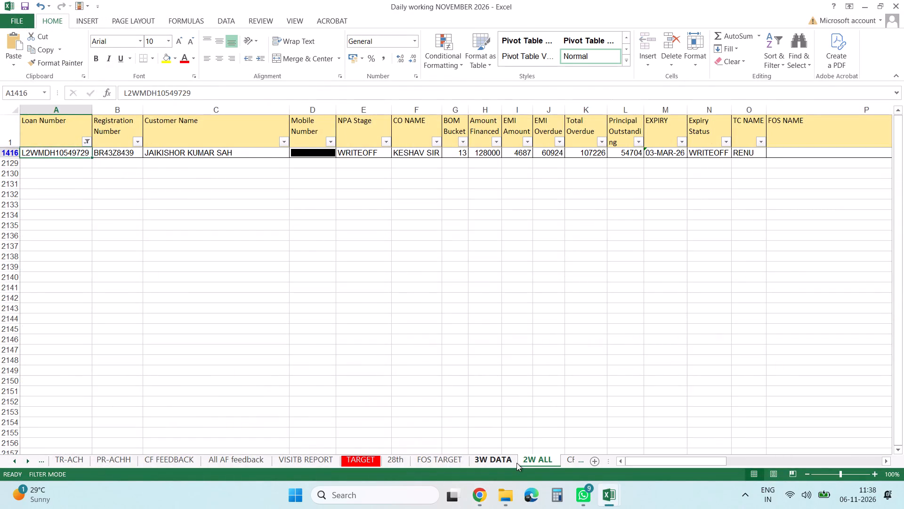
{"action": "left_click", "coordinate": [162, 121]}
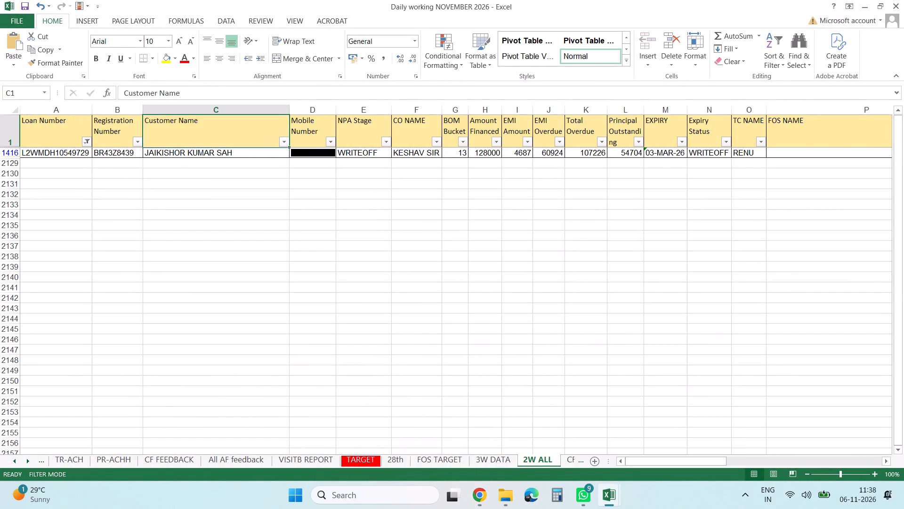
{"action": "key", "text": "ctrl+shift+l"}
{"action": "key", "text": "ctrl+shift+l"}
{"action": "key", "text": "ctrl+Left"}
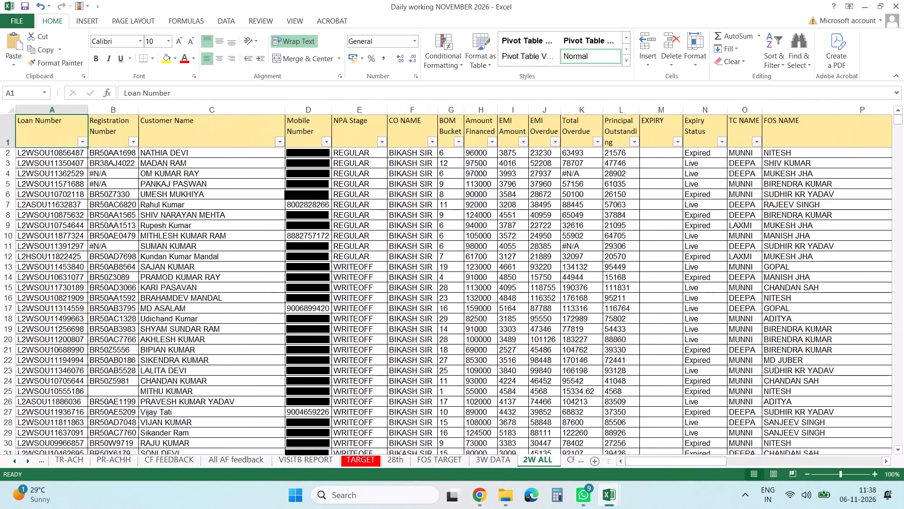
Filter the Loan Number column of the 2W ALL sheet by the copied LAN ID and select the record's TC NAME cell.
{"action": "left_click", "coordinate": [80, 142]}
{"action": "left_click", "coordinate": [104, 244]}
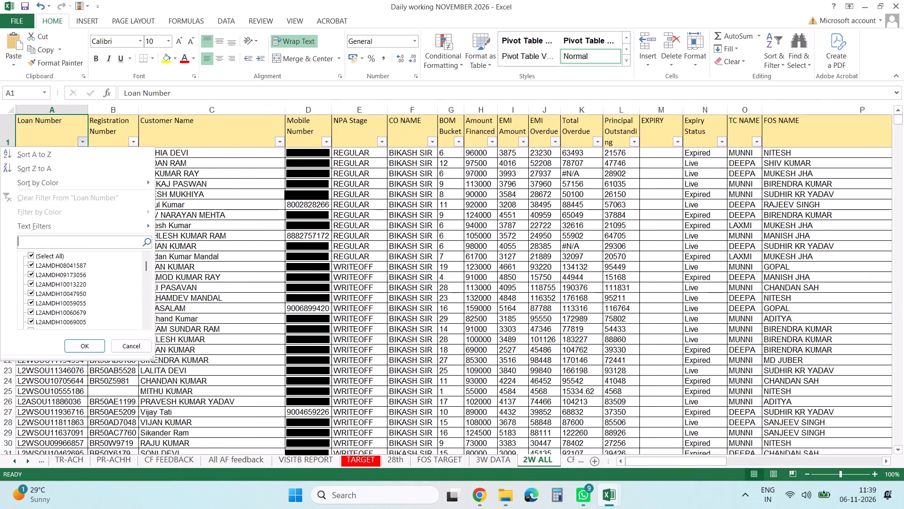
{"action": "key", "text": "ctrl+v"}
{"action": "key", "text": "Return"}
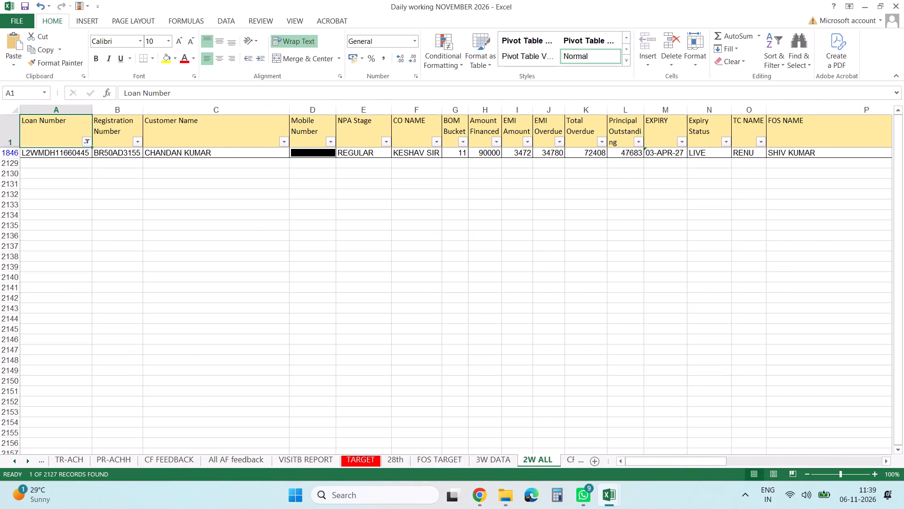
{"action": "left_click", "coordinate": [758, 155]}
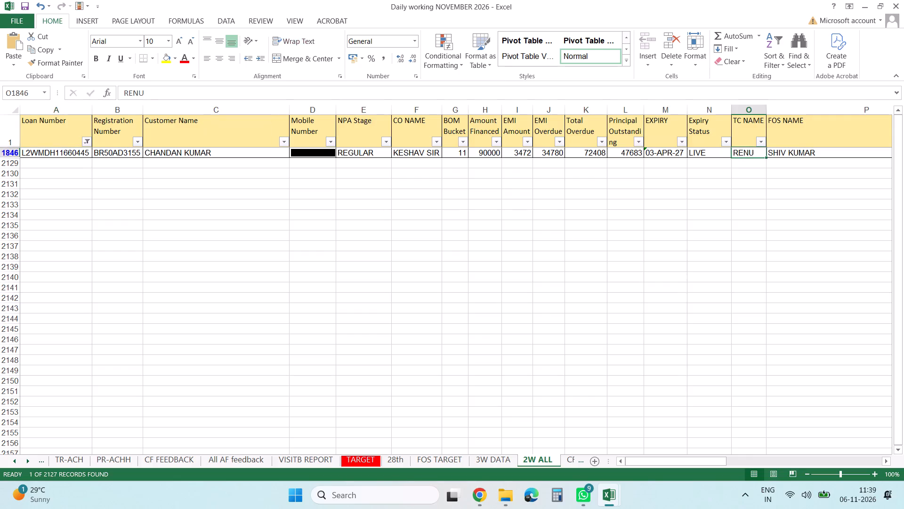